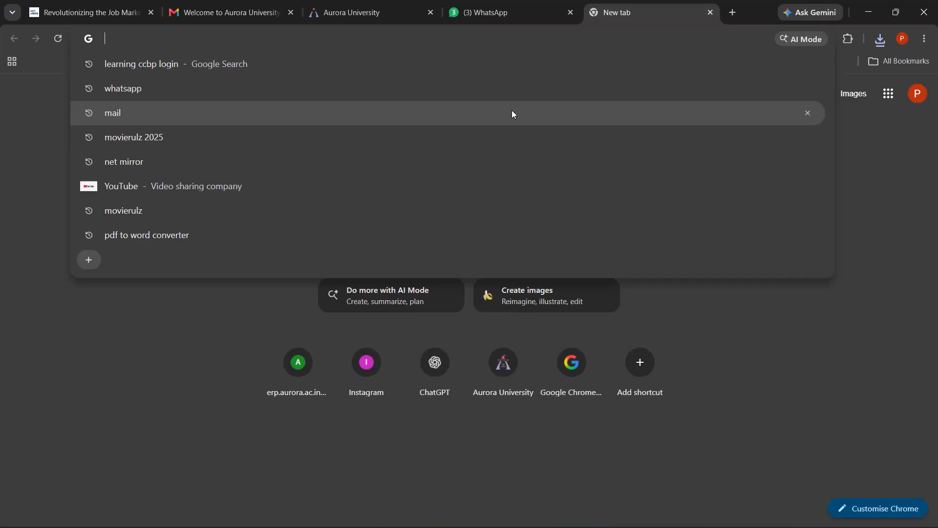
Search the web for "pdf to word converter" and open iLovePDF's PDF to Word page.
{"action": "left_click", "coordinate": [530, 243]}
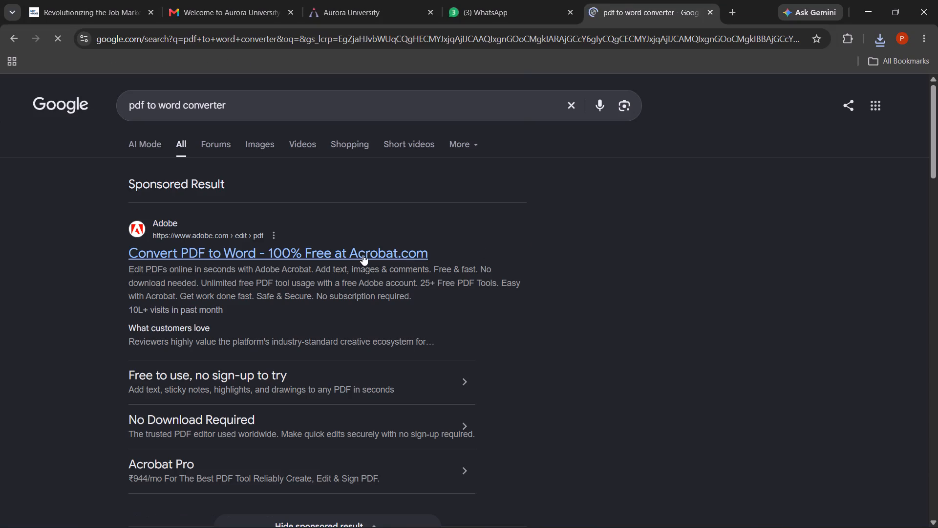
{"action": "scroll", "coordinate": [256, 258], "scroll_direction": "down", "scroll_amount": 5}
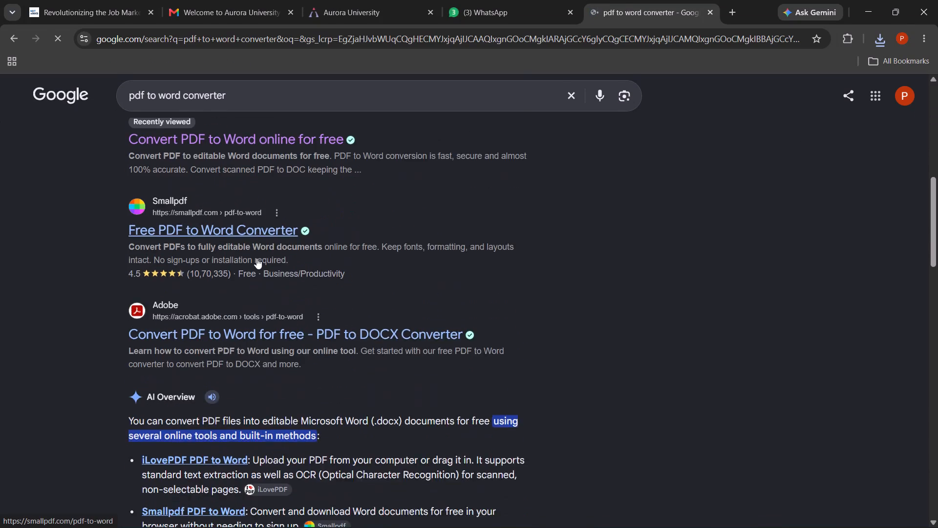
{"action": "scroll", "coordinate": [256, 258], "scroll_direction": "up", "scroll_amount": 1}
{"action": "left_click", "coordinate": [274, 173]}
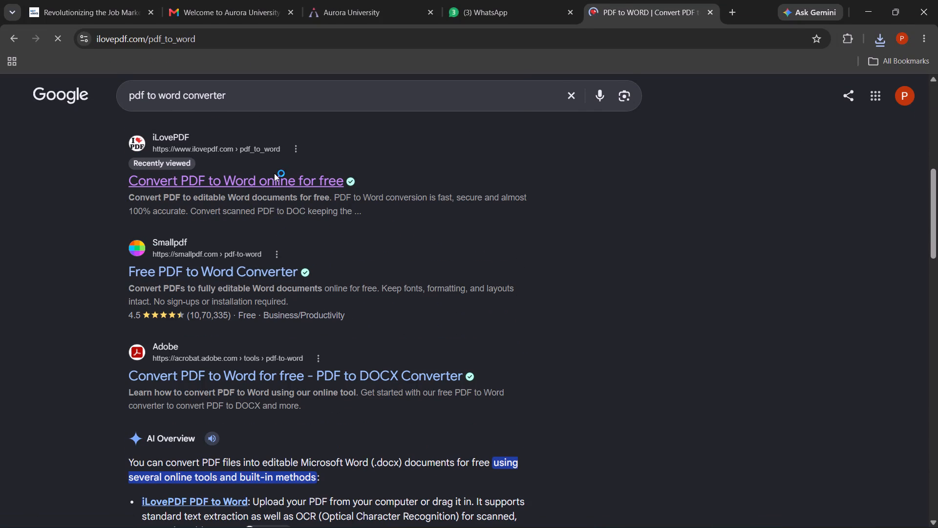
{"action": "left_click", "coordinate": [456, 246]}
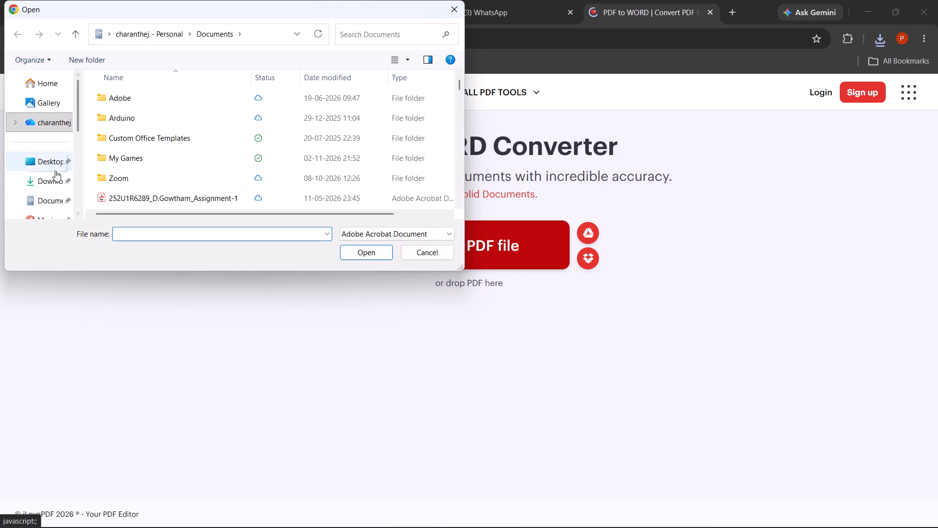
{"action": "left_click", "coordinate": [57, 189]}
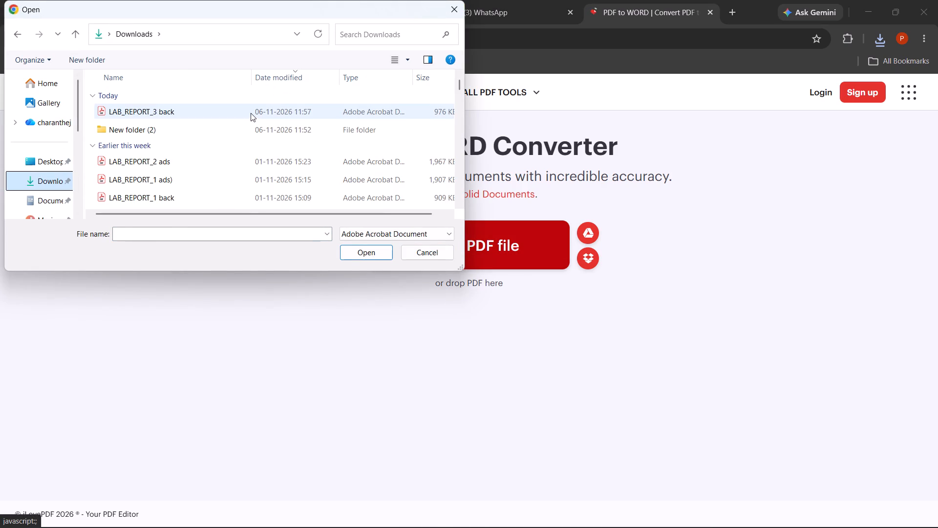
{"action": "left_click", "coordinate": [251, 113]}
{"action": "left_click", "coordinate": [372, 251]}
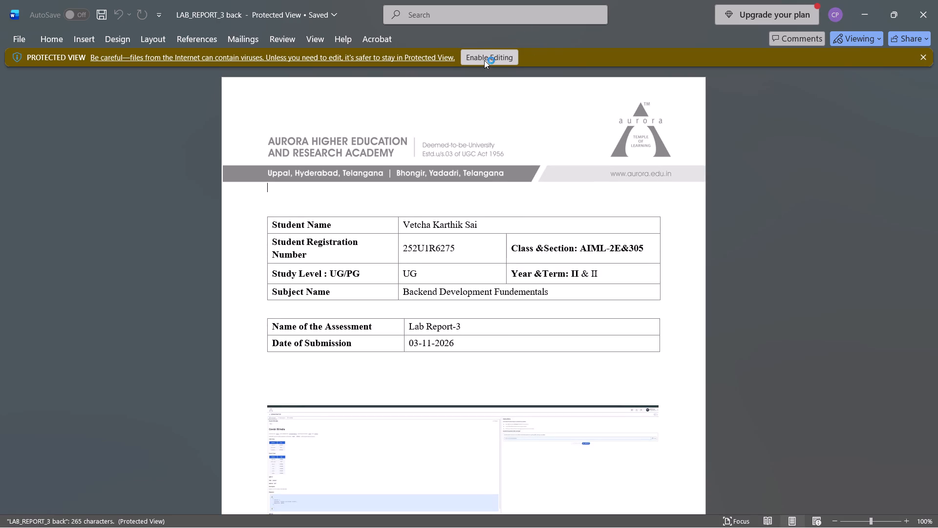
{"action": "left_click", "coordinate": [484, 60]}
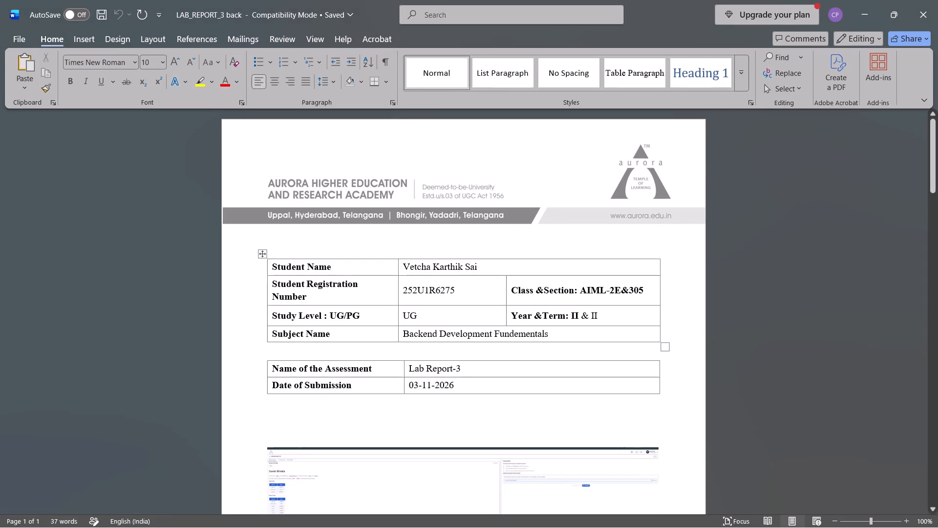
Replace the name in the Student Name row of the first table with the new student's name.
{"action": "left_click", "coordinate": [514, 264]}
{"action": "key", "text": "BackSpace"}
{"action": "key", "text": "BackSpace"}
{"action": "key", "text": "BackSpace"}
{"action": "key", "text": "BackSpace"}
{"action": "key", "text": "BackSpace"}
{"action": "key", "text": "BackSpace"}
{"action": "key", "text": "BackSpace"}
{"action": "key", "text": "BackSpace"}
{"action": "key", "text": "BackSpace"}
{"action": "key", "text": "BackSpace"}
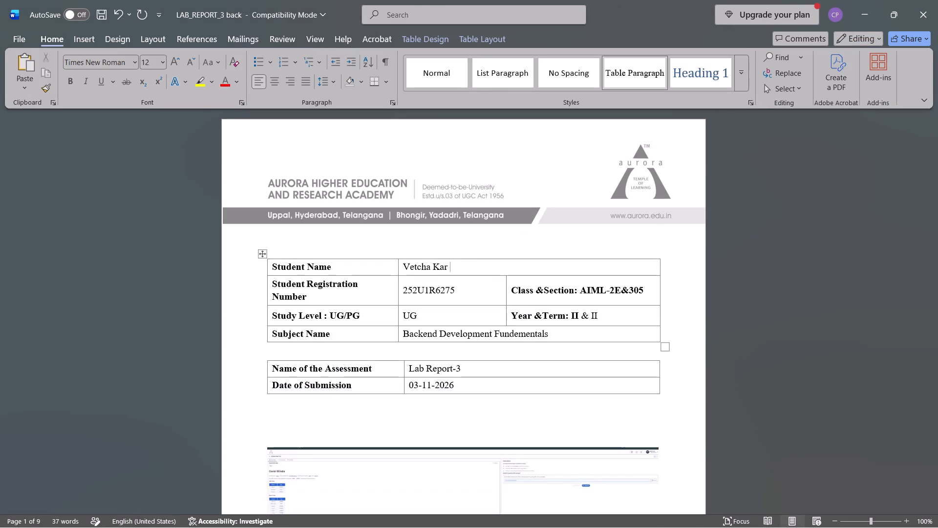
{"action": "key", "text": "BackSpace"}
{"action": "key", "text": "BackSpace"}
{"action": "key", "text": "BackSpace"}
{"action": "key", "text": "BackSpace"}
{"action": "key", "text": "BackSpace"}
{"action": "key", "text": "BackSpace"}
{"action": "key", "text": "BackSpace"}
{"action": "key", "text": "BackSpace"}
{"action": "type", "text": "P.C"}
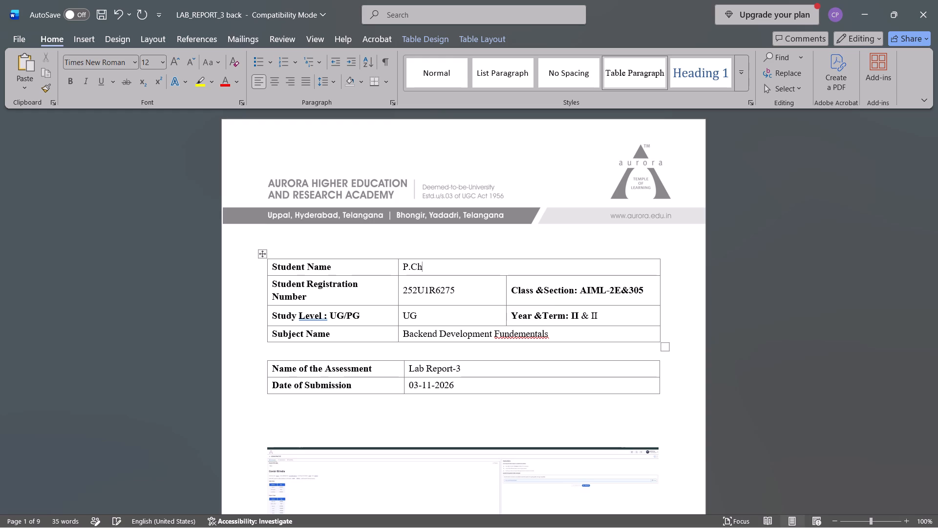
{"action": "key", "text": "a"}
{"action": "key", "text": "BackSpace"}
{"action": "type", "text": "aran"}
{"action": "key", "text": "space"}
Replace the last two digits of the Student Registration Number with the new student's digits.
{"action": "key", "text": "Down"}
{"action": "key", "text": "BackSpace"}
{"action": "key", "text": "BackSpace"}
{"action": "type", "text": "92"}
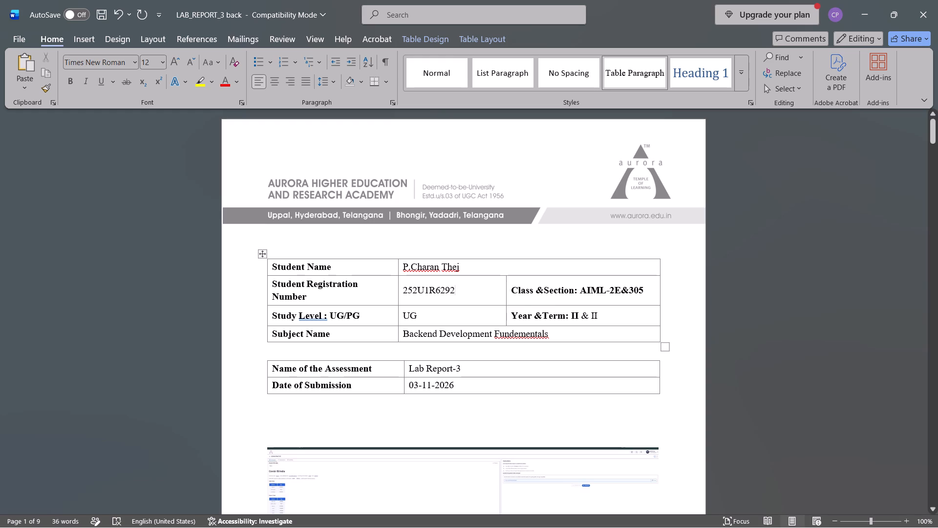
Set the Date of Submission in the assessment table to 06-11-2026.
{"action": "scroll", "coordinate": [571, 351], "scroll_direction": "down", "scroll_amount": 1}
{"action": "scroll", "coordinate": [571, 351], "scroll_direction": "up", "scroll_amount": 1}
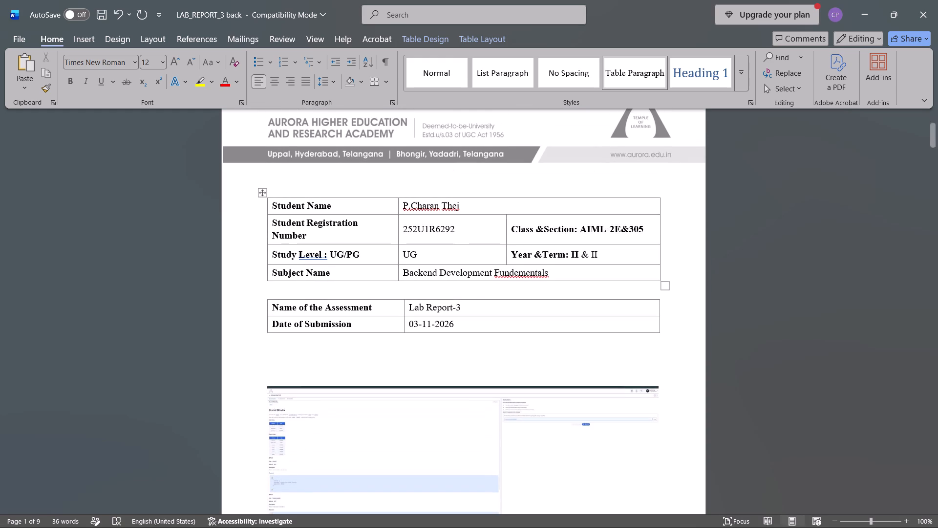
{"action": "left_click", "coordinate": [418, 327]}
{"action": "key", "text": "BackSpace"}
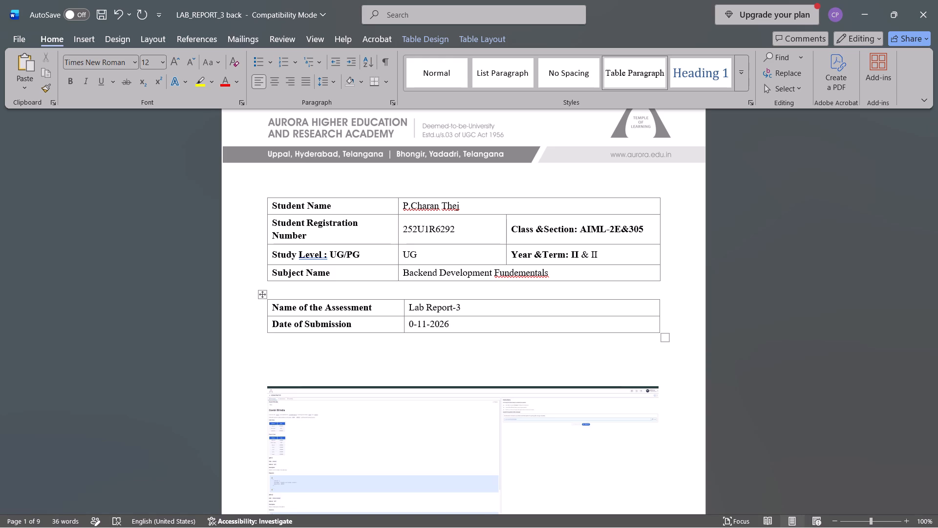
{"action": "key", "text": "6"}
Reposition the Covid-19 India screenshot on the first page near the left text margin below the assessment table.
{"action": "scroll", "coordinate": [418, 327], "scroll_direction": "down", "scroll_amount": 2}
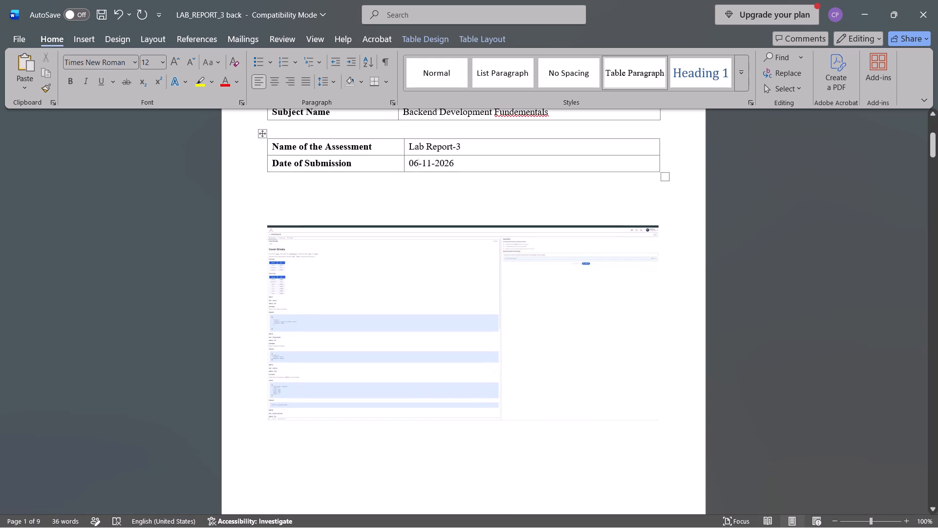
{"action": "left_click", "coordinate": [571, 310]}
{"action": "scroll", "coordinate": [571, 310], "scroll_direction": "up", "scroll_amount": 5, "text": "ctrl"}
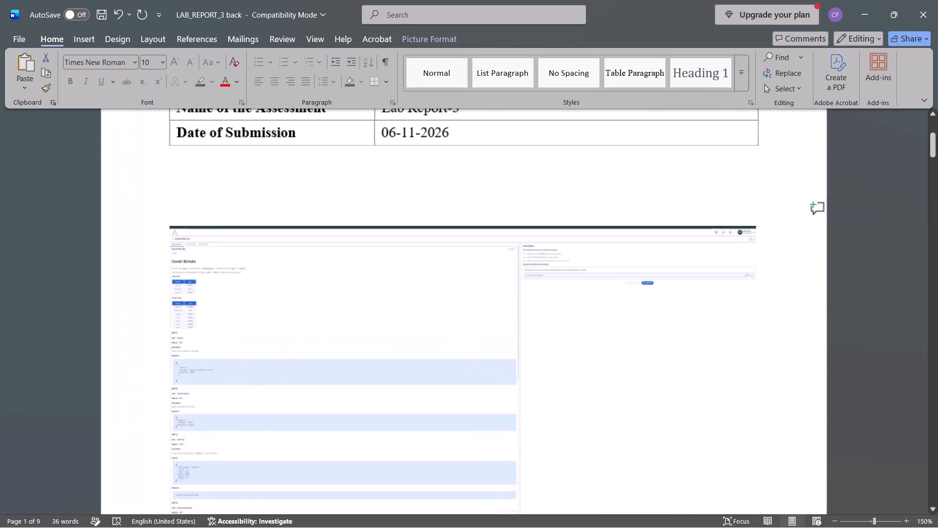
{"action": "scroll", "coordinate": [571, 310], "scroll_direction": "up", "scroll_amount": 5, "text": "ctrl"}
{"action": "left_click_drag", "start_coordinate": [571, 310], "coordinate": [412, 265]}
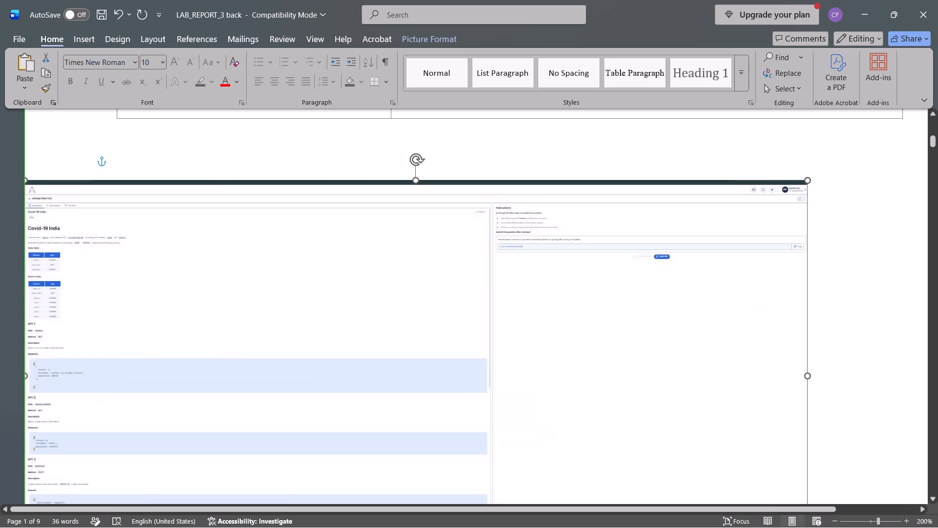
{"action": "left_click_drag", "start_coordinate": [412, 265], "coordinate": [554, 280]}
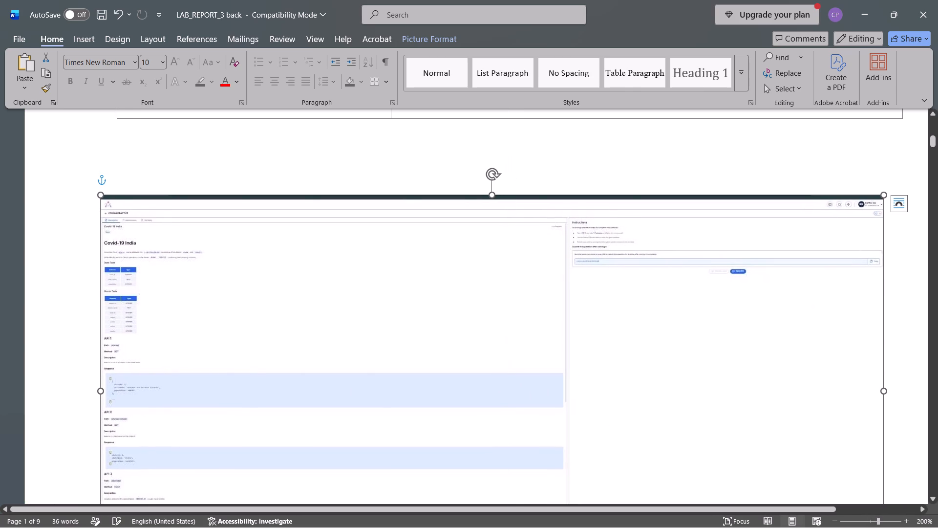
{"action": "left_click", "coordinate": [537, 188]}
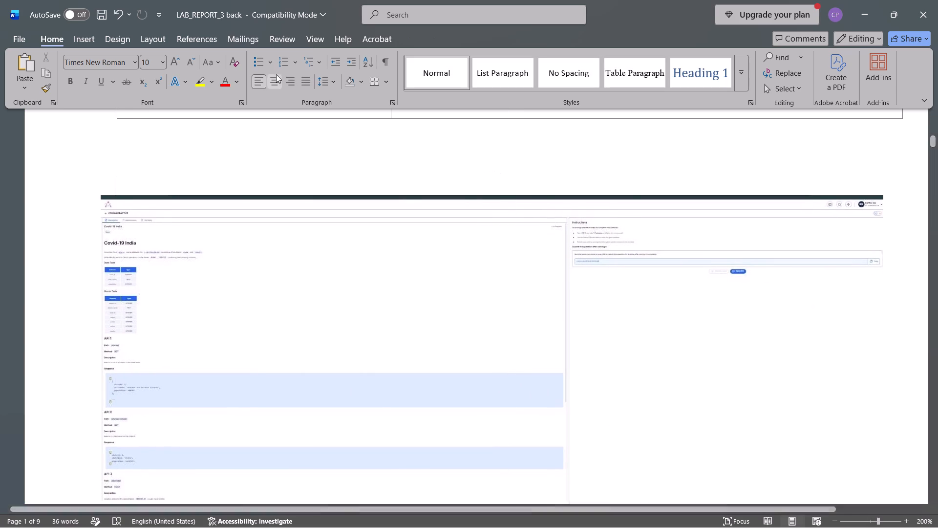
Examine the screenshots on the report's remaining pages through to the end of the document.
{"action": "scroll", "coordinate": [226, 205], "scroll_direction": "down", "scroll_amount": 3, "text": "ctrl"}
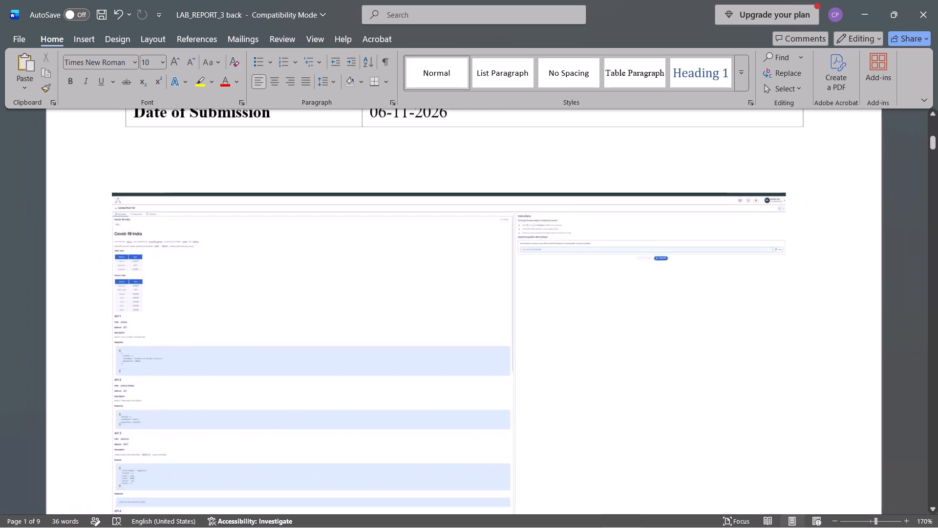
{"action": "scroll", "coordinate": [226, 205], "scroll_direction": "down", "scroll_amount": 3, "text": "ctrl"}
{"action": "scroll", "coordinate": [226, 205], "scroll_direction": "down", "scroll_amount": 3}
{"action": "scroll", "coordinate": [226, 205], "scroll_direction": "up", "scroll_amount": 2}
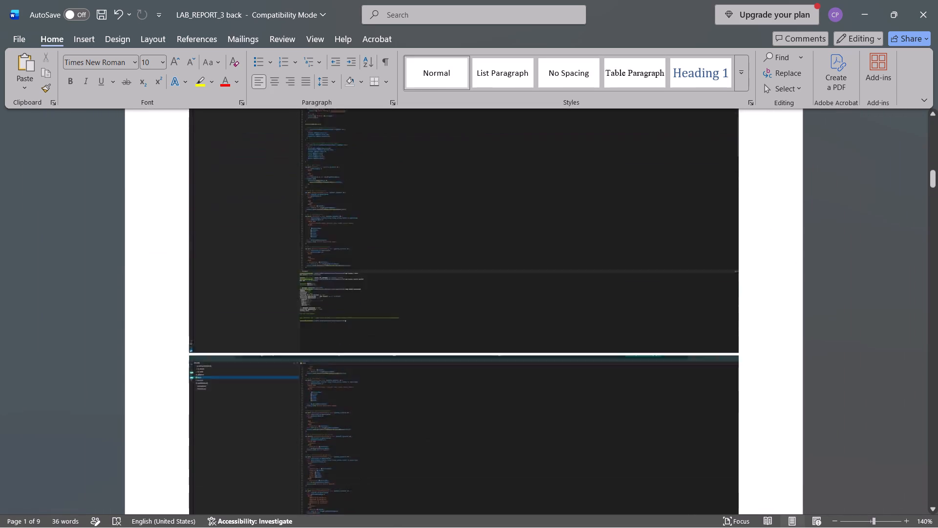
{"action": "scroll", "coordinate": [226, 205], "scroll_direction": "down", "scroll_amount": 3}
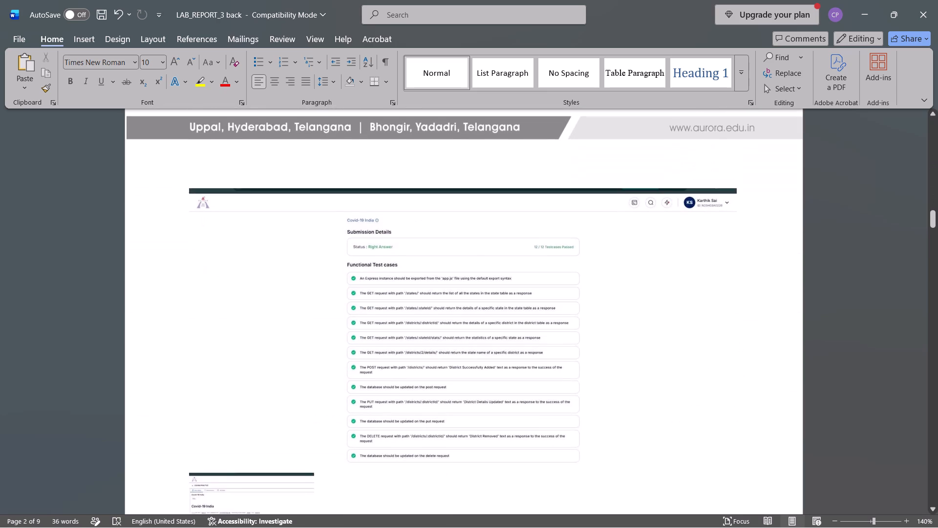
{"action": "scroll", "coordinate": [226, 205], "scroll_direction": "down", "scroll_amount": 4}
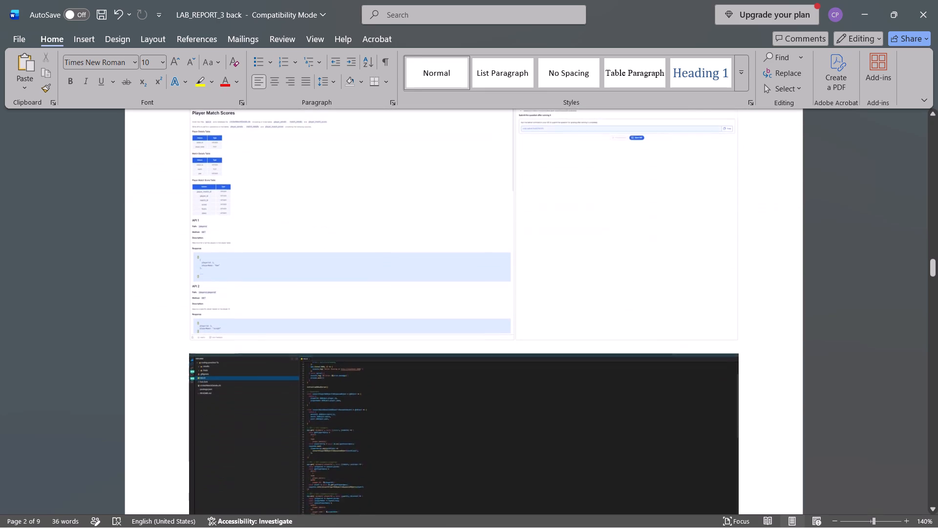
{"action": "scroll", "coordinate": [226, 205], "scroll_direction": "down", "scroll_amount": 3}
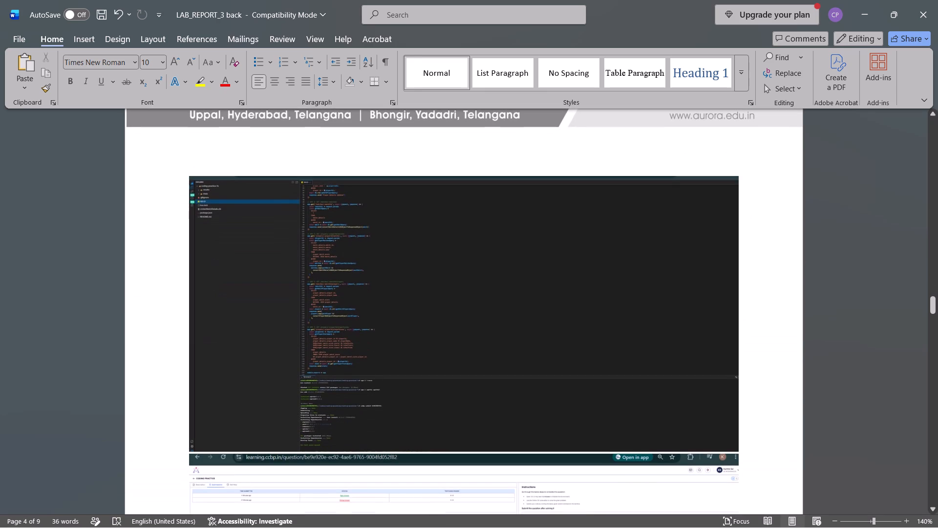
{"action": "scroll", "coordinate": [226, 205], "scroll_direction": "down", "scroll_amount": 3}
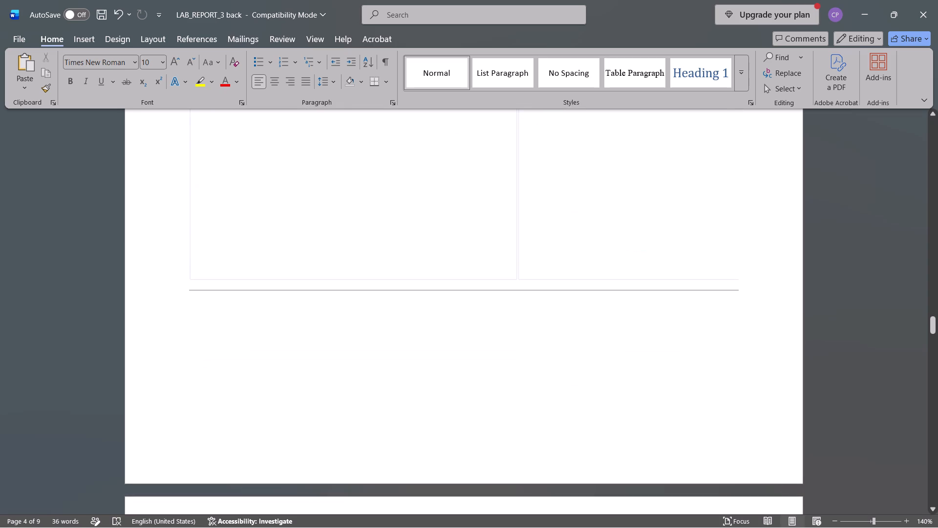
{"action": "scroll", "coordinate": [226, 205], "scroll_direction": "down", "scroll_amount": 19}
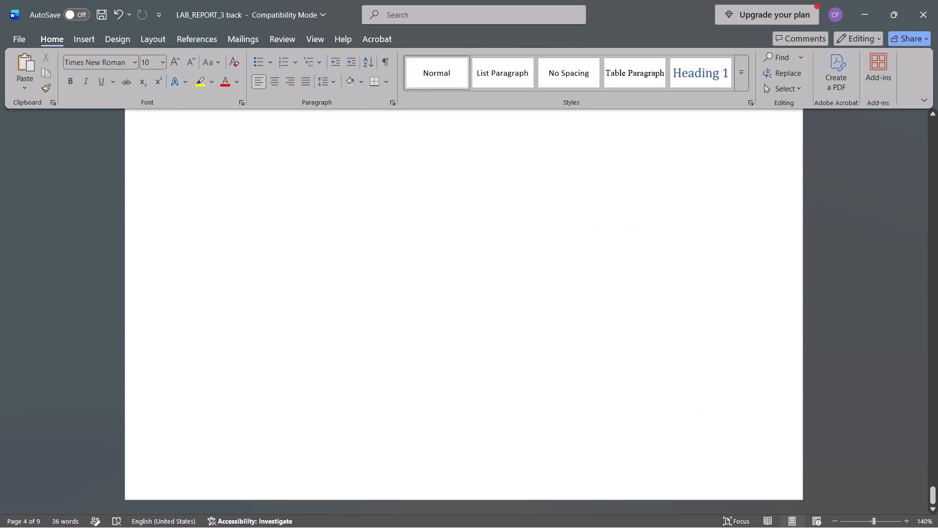
{"action": "scroll", "coordinate": [226, 205], "scroll_direction": "up", "scroll_amount": 20}
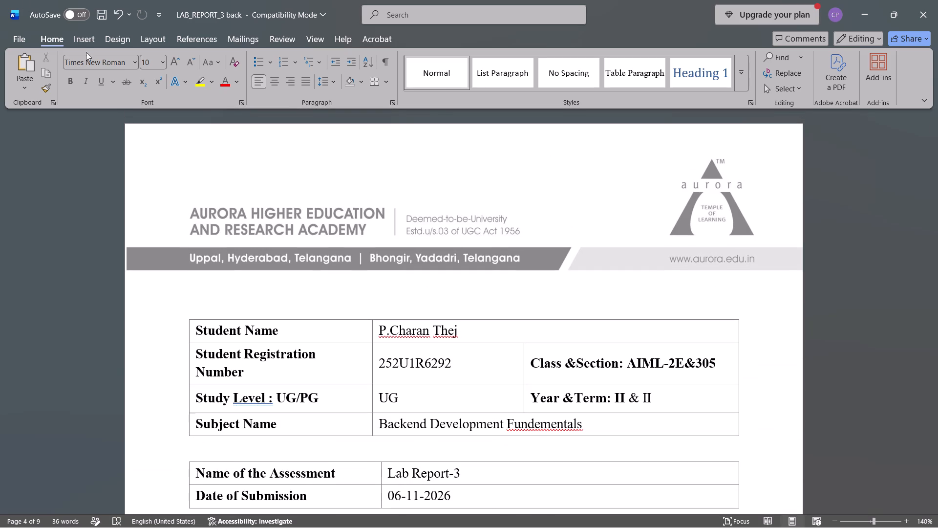
{"action": "left_click", "coordinate": [86, 44]}
{"action": "left_click", "coordinate": [132, 57]}
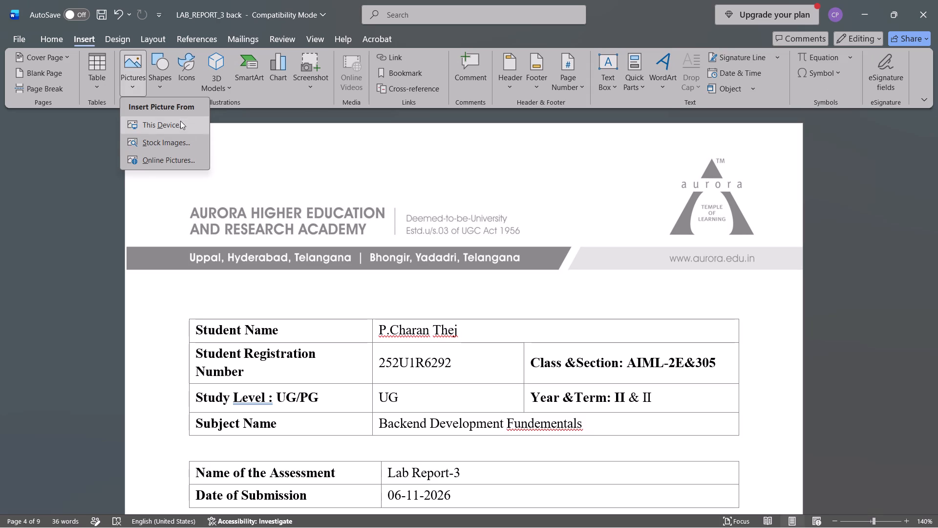
{"action": "left_click", "coordinate": [181, 116]}
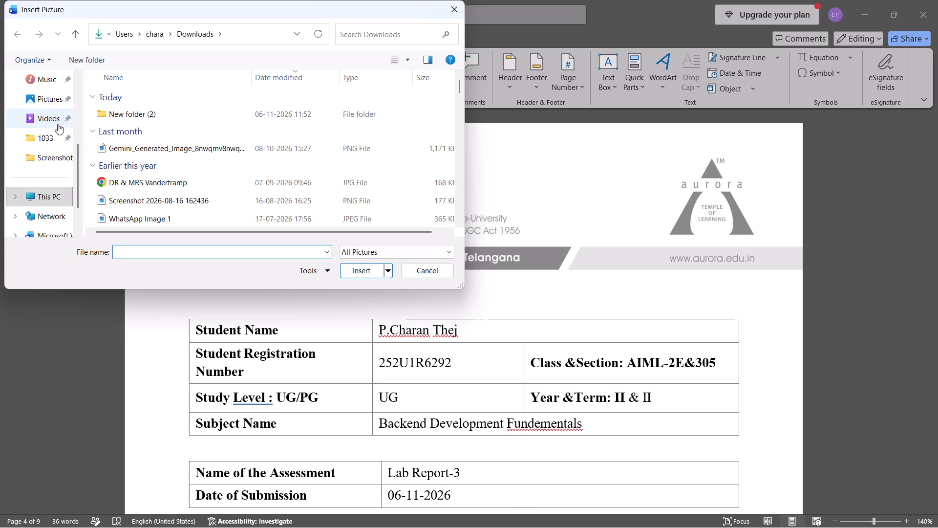
{"action": "scroll", "coordinate": [59, 112], "scroll_direction": "up", "scroll_amount": 5}
{"action": "left_click", "coordinate": [51, 96]}
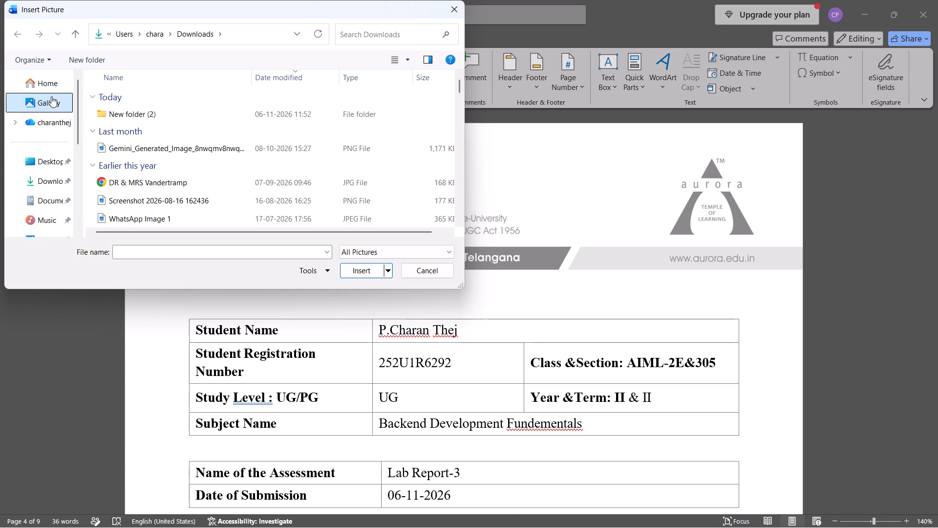
{"action": "left_click", "coordinate": [60, 105]}
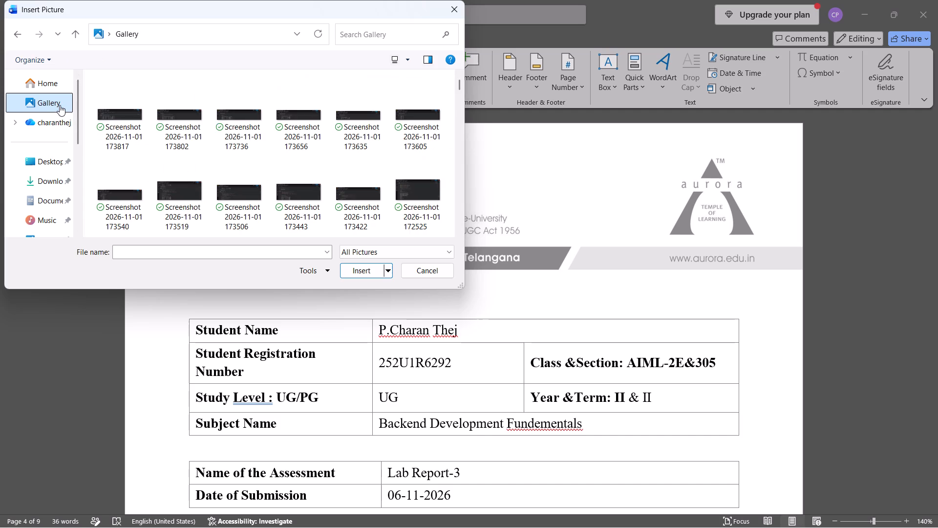
{"action": "scroll", "coordinate": [320, 196], "scroll_direction": "down", "scroll_amount": 4}
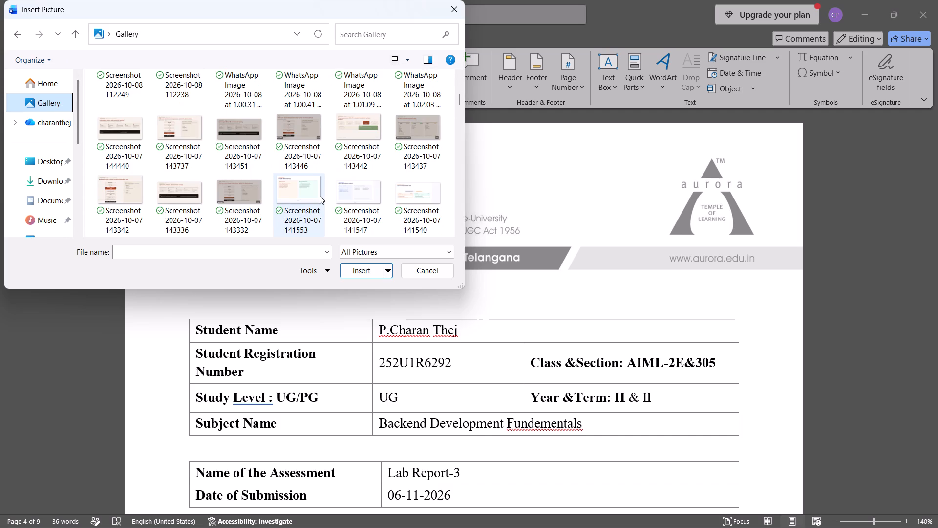
{"action": "scroll", "coordinate": [320, 196], "scroll_direction": "down", "scroll_amount": 4}
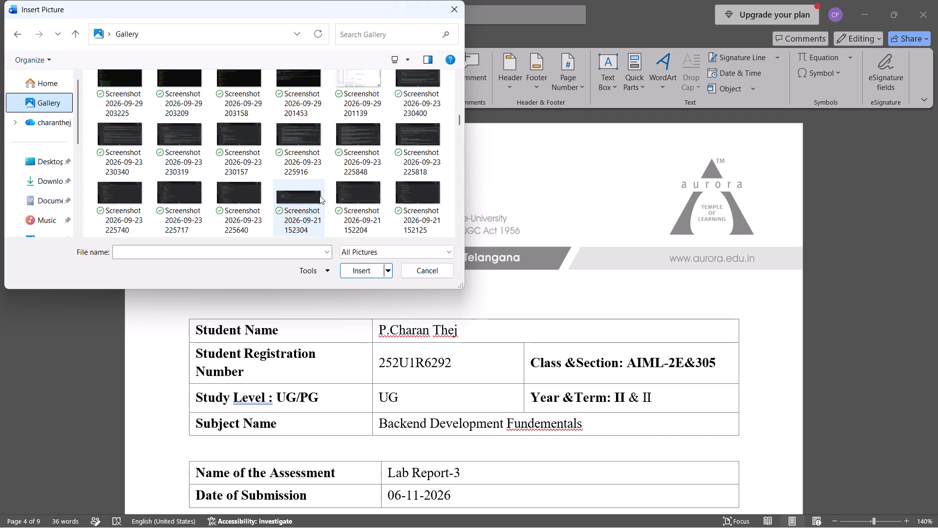
{"action": "scroll", "coordinate": [320, 196], "scroll_direction": "down", "scroll_amount": 2}
{"action": "scroll", "coordinate": [320, 196], "scroll_direction": "up", "scroll_amount": 1}
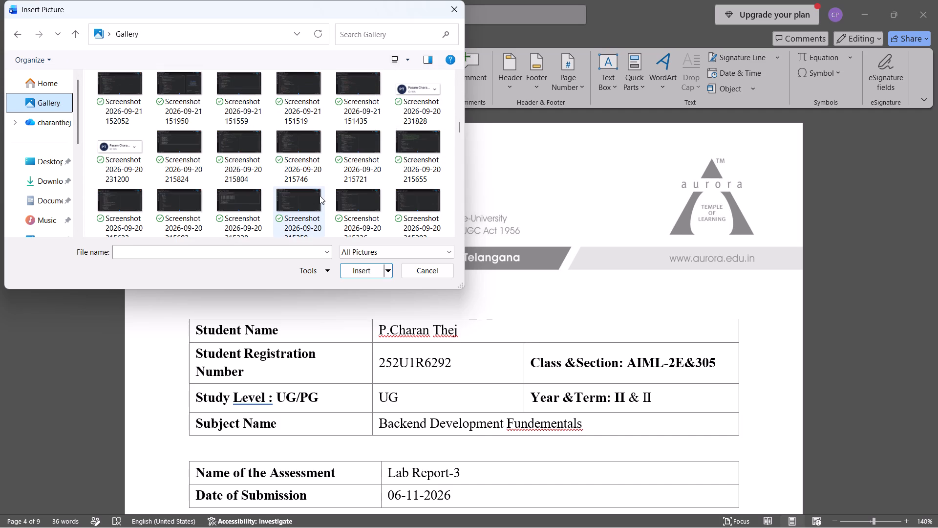
{"action": "left_click", "coordinate": [421, 98]}
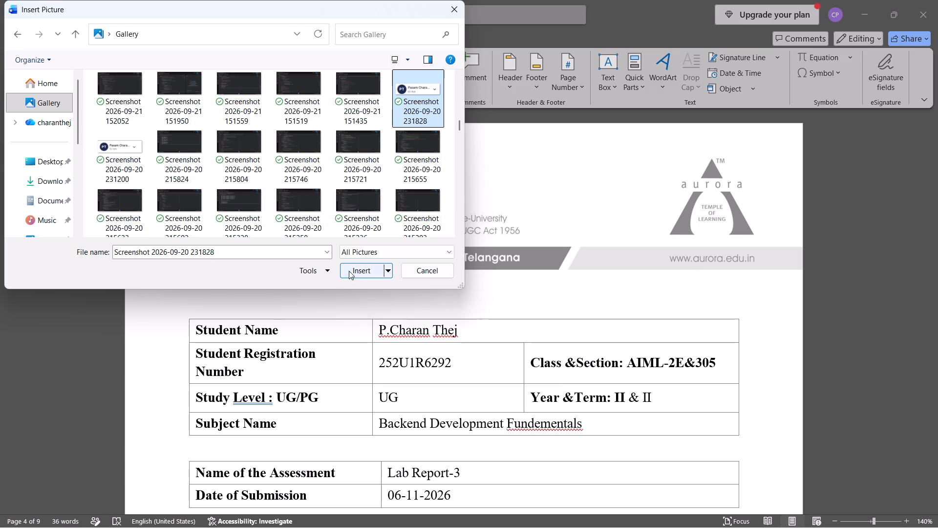
{"action": "left_click", "coordinate": [350, 269]}
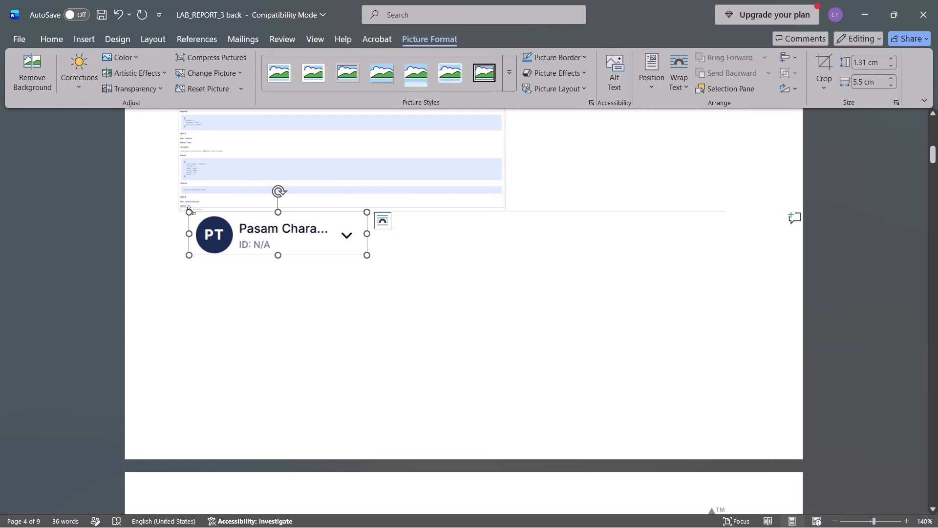
Shrink the inserted name badge picture to about 0.53 cm high by 2.22 cm wide.
{"action": "left_click_drag", "start_coordinate": [189, 209], "coordinate": [276, 252]}
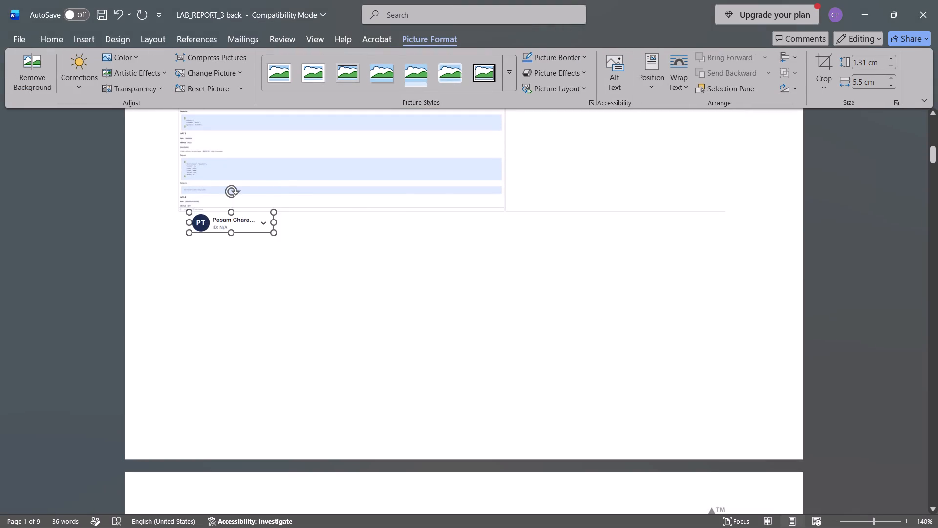
{"action": "left_click_drag", "start_coordinate": [276, 252], "coordinate": [310, 248]}
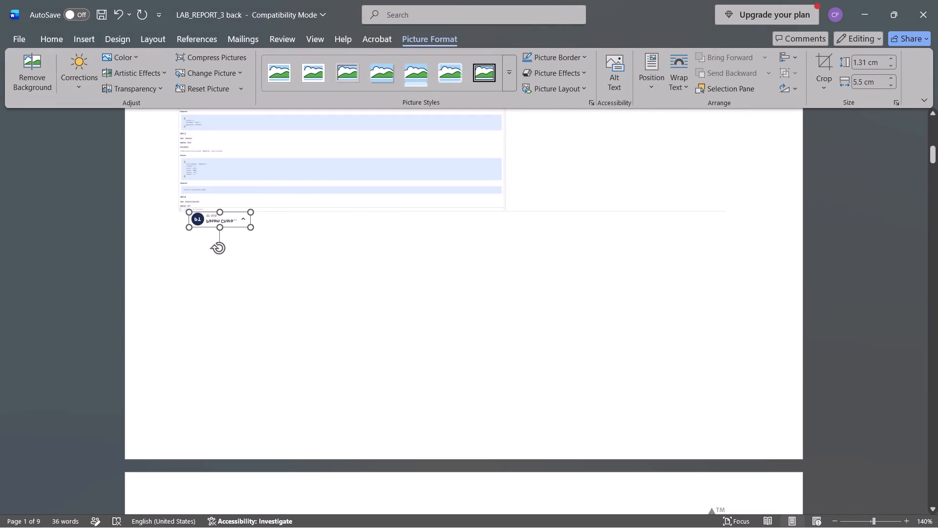
{"action": "left_click_drag", "start_coordinate": [310, 248], "coordinate": [307, 250]}
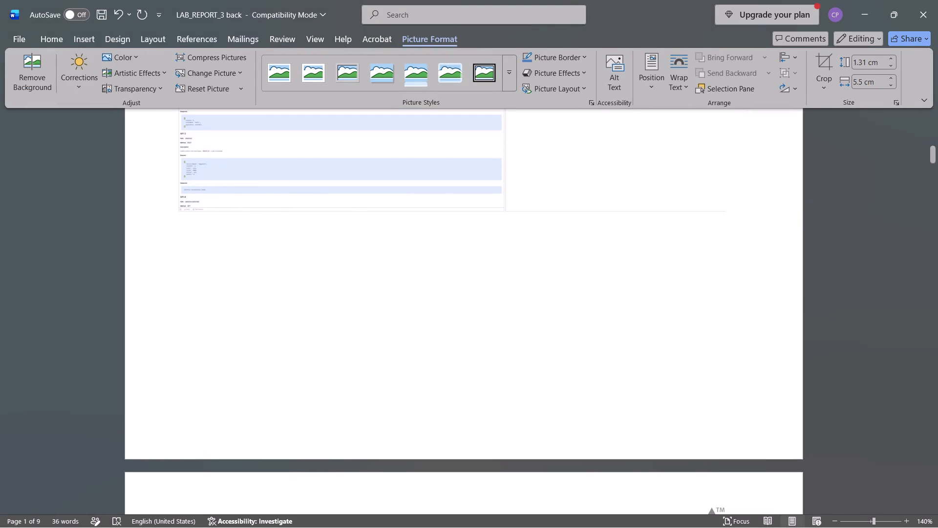
{"action": "left_click_drag", "start_coordinate": [307, 250], "coordinate": [308, 249]}
{"action": "left_click_drag", "start_coordinate": [308, 249], "coordinate": [306, 248]}
{"action": "left_click_drag", "start_coordinate": [246, 225], "coordinate": [273, 203]}
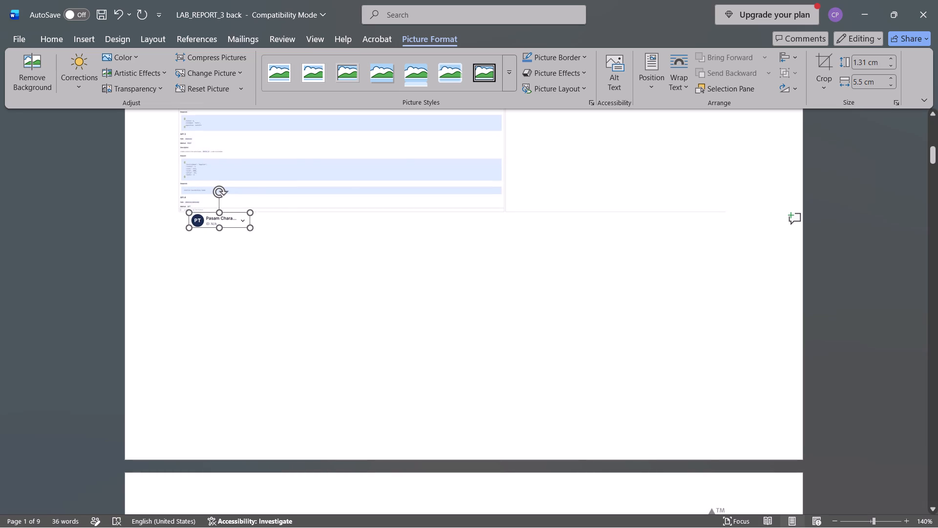
{"action": "left_click_drag", "start_coordinate": [273, 203], "coordinate": [237, 231]}
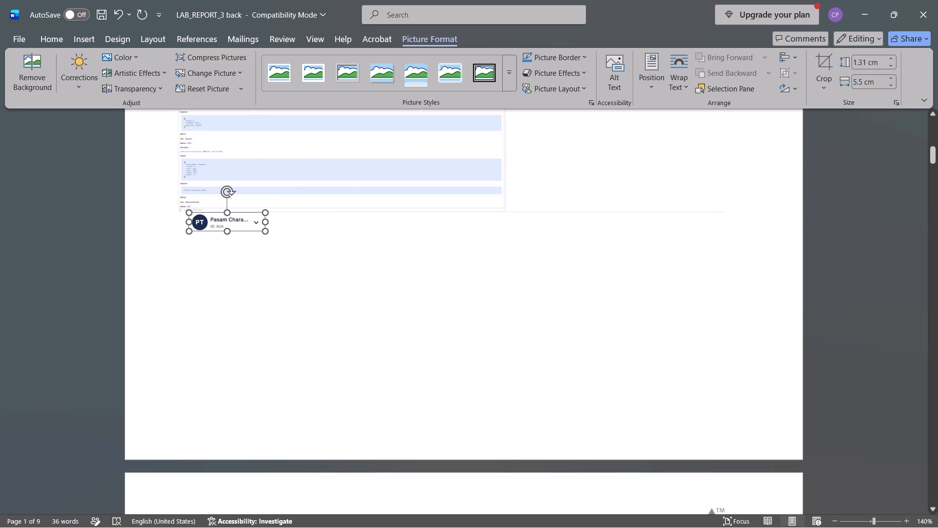
{"action": "left_click_drag", "start_coordinate": [237, 231], "coordinate": [237, 230]}
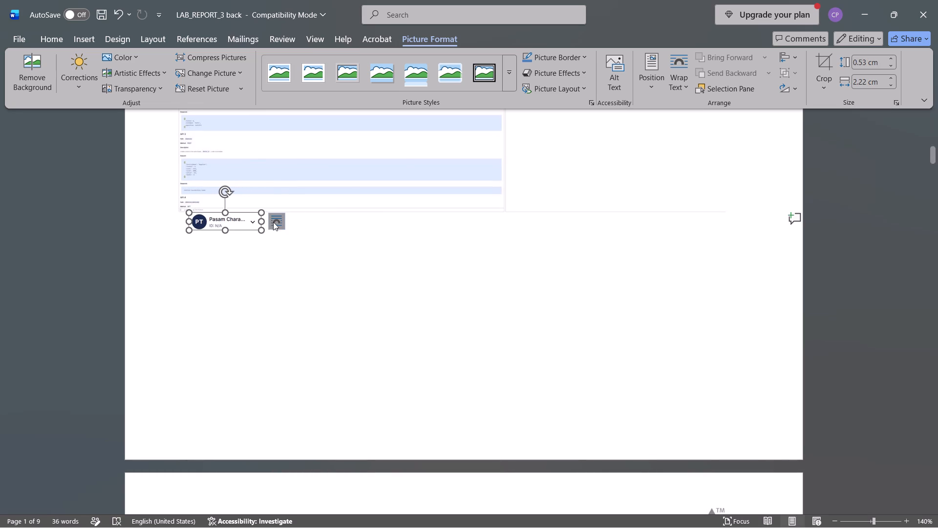
Set the name badge picture's text wrapping to In Front of Text.
{"action": "left_click", "coordinate": [273, 223]}
{"action": "left_click", "coordinate": [365, 336]}
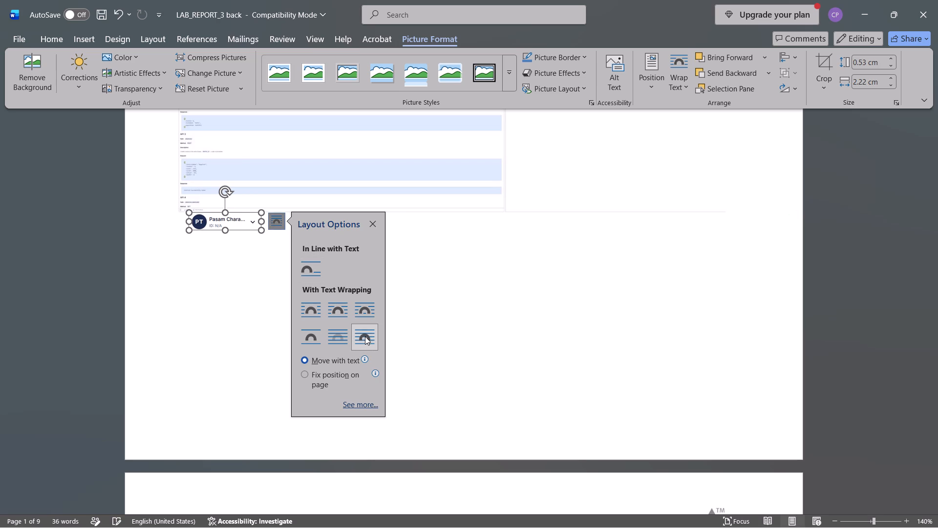
{"action": "left_click", "coordinate": [365, 336]}
{"action": "left_click", "coordinate": [433, 350]}
Move the name badge onto the Covid-19 India screenshot, just below the account name in its header.
{"action": "scroll", "coordinate": [433, 350], "scroll_direction": "up", "scroll_amount": 1}
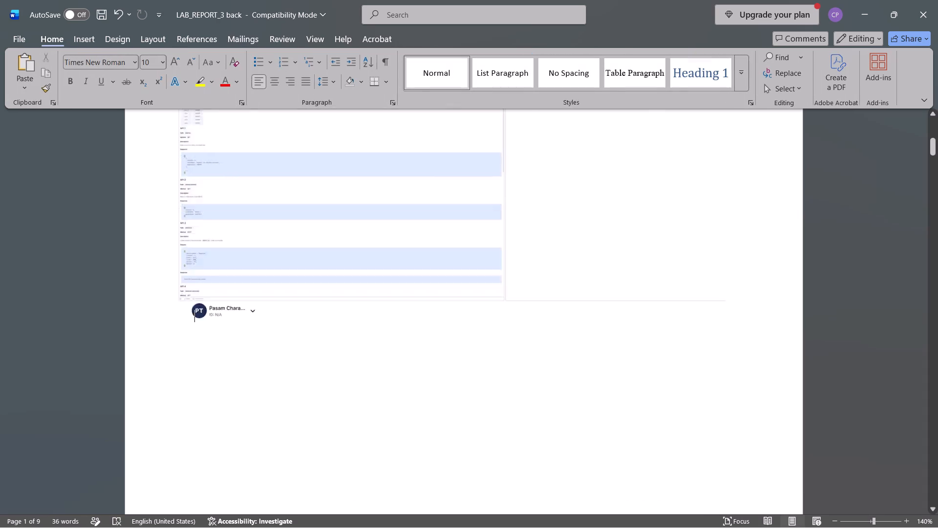
{"action": "scroll", "coordinate": [433, 350], "scroll_direction": "up", "scroll_amount": 1}
{"action": "left_click_drag", "start_coordinate": [230, 500], "coordinate": [665, 265]}
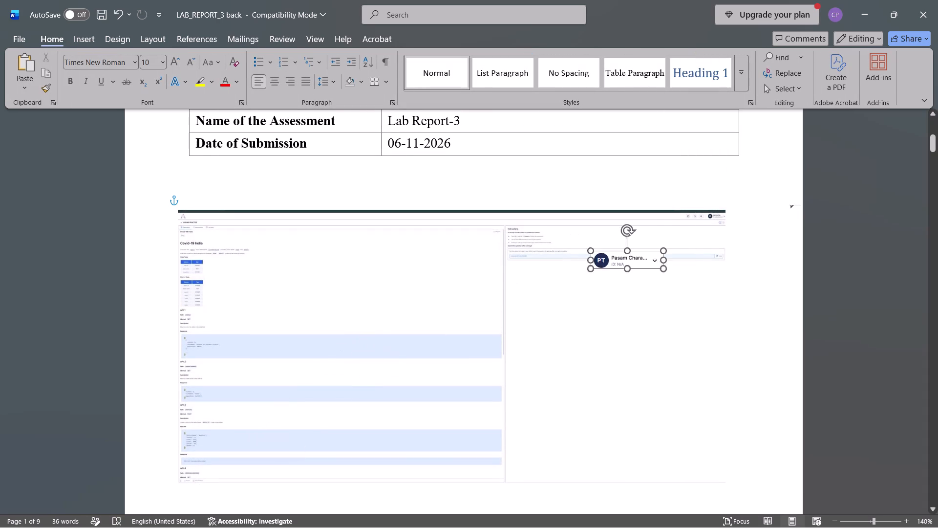
{"action": "left_click_drag", "start_coordinate": [665, 265], "coordinate": [689, 266]}
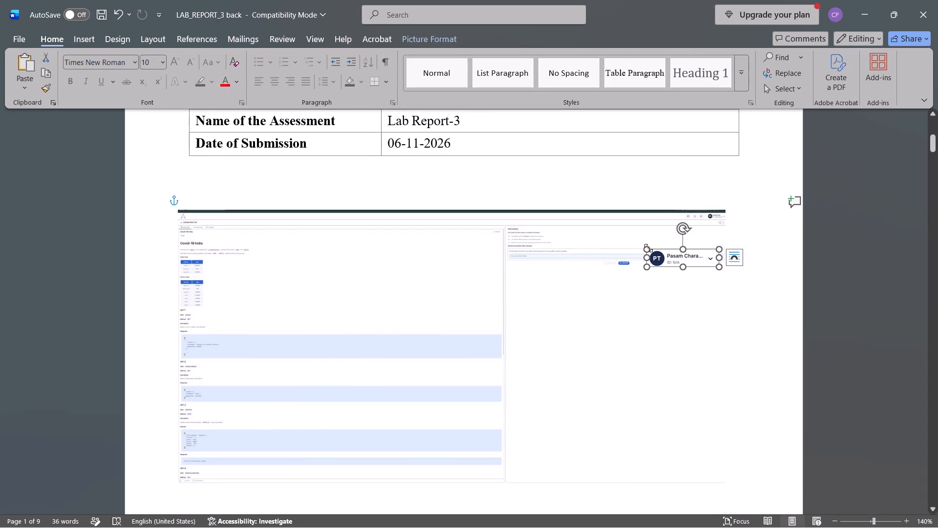
Shrink the name badge proportionally to less than half its width, closer to the size of the screenshot's account name.
{"action": "left_click_drag", "start_coordinate": [648, 248], "coordinate": [669, 269]}
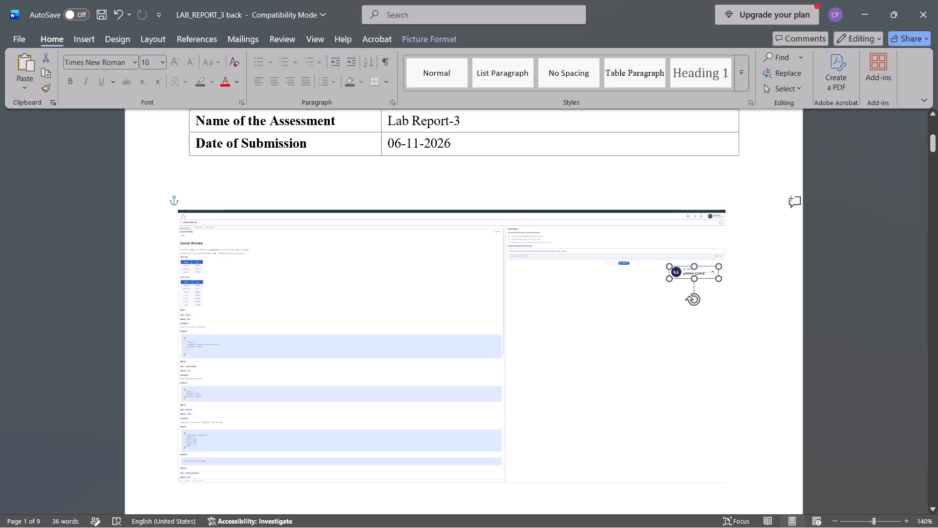
{"action": "left_click_drag", "start_coordinate": [669, 269], "coordinate": [682, 264]}
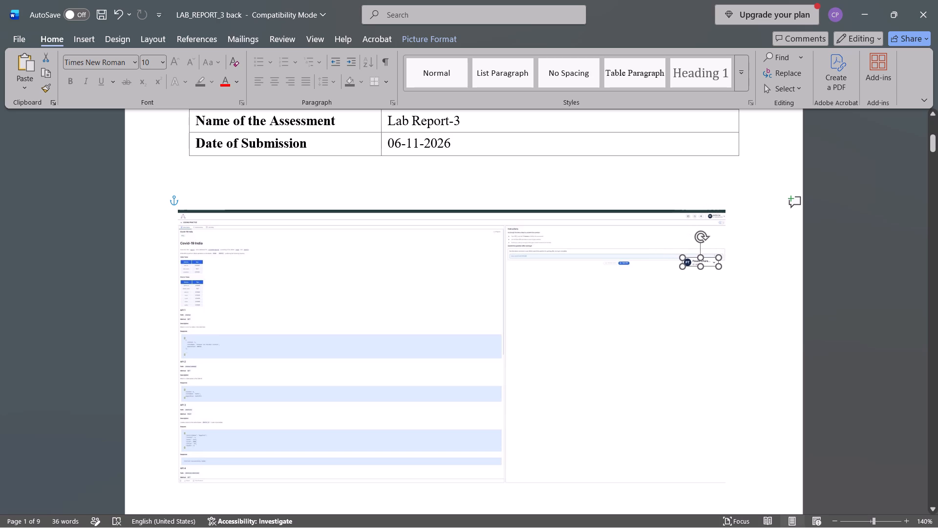
{"action": "left_click_drag", "start_coordinate": [682, 264], "coordinate": [683, 264]}
{"action": "left_click_drag", "start_coordinate": [686, 260], "coordinate": [690, 263]}
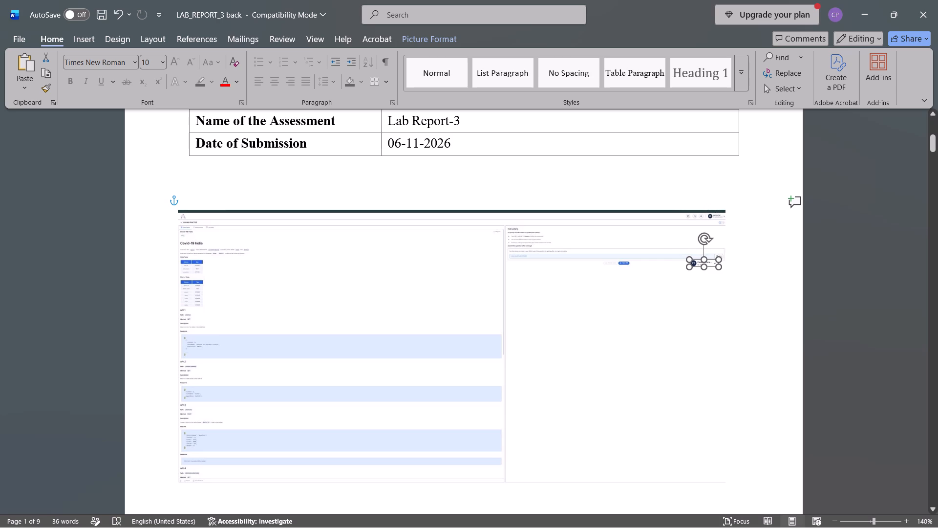
{"action": "left_click_drag", "start_coordinate": [690, 263], "coordinate": [690, 264]}
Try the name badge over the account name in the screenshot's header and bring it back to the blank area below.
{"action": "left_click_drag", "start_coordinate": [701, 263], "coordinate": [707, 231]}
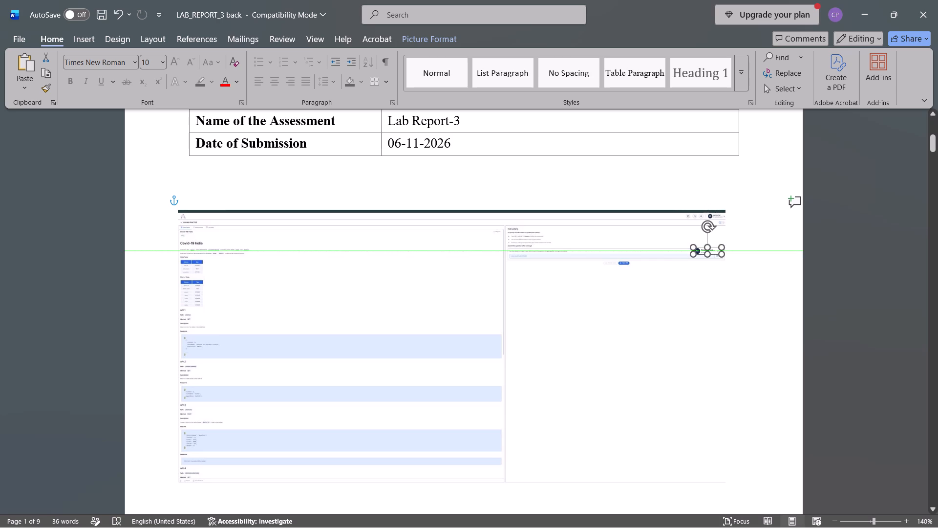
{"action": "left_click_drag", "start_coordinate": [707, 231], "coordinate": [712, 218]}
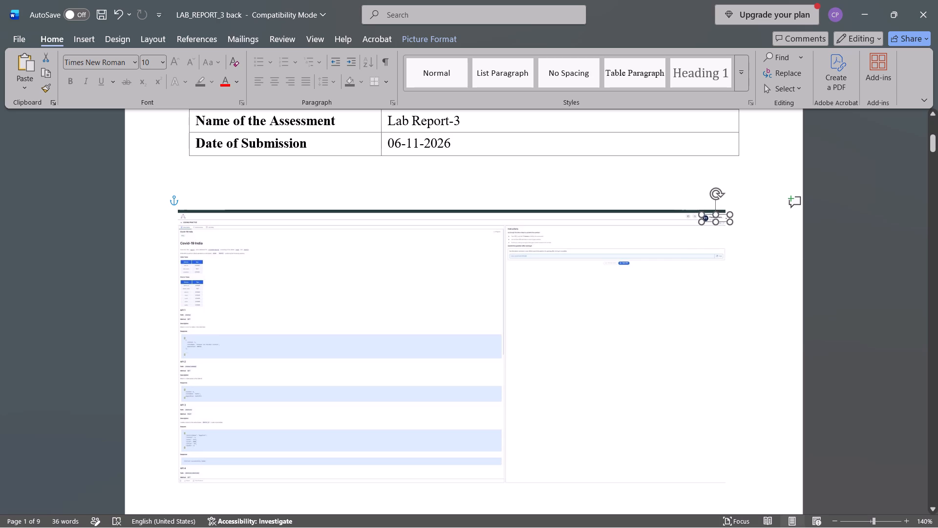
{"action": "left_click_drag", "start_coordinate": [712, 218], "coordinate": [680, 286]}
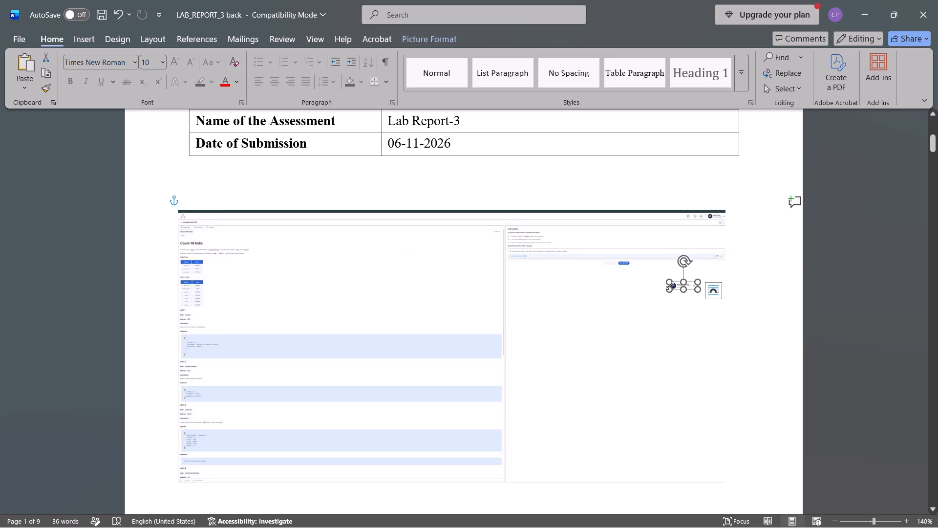
Shrink the name badge further in the screenshot's blank area until it matches the size of the header's account name.
{"action": "left_click_drag", "start_coordinate": [671, 282], "coordinate": [681, 284]}
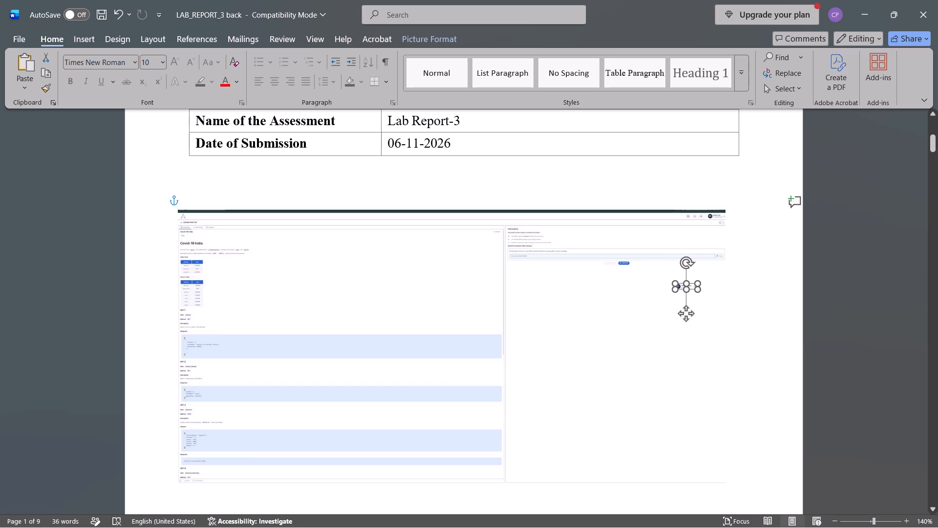
{"action": "left_click_drag", "start_coordinate": [681, 284], "coordinate": [682, 285]}
{"action": "left_click_drag", "start_coordinate": [687, 312], "coordinate": [678, 268]}
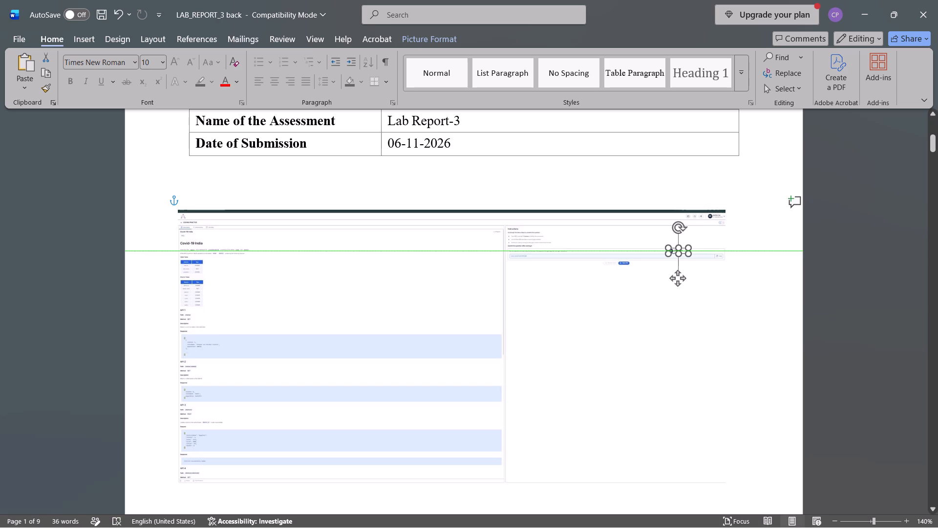
{"action": "left_click_drag", "start_coordinate": [678, 268], "coordinate": [689, 308]}
{"action": "left_click_drag", "start_coordinate": [680, 281], "coordinate": [690, 284]}
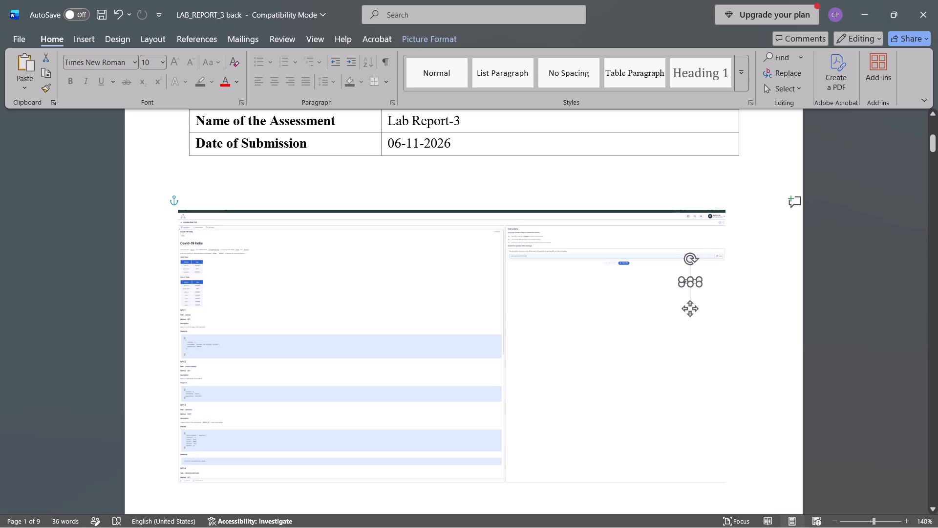
{"action": "left_click_drag", "start_coordinate": [690, 284], "coordinate": [693, 286]}
{"action": "left_click", "coordinate": [698, 326]}
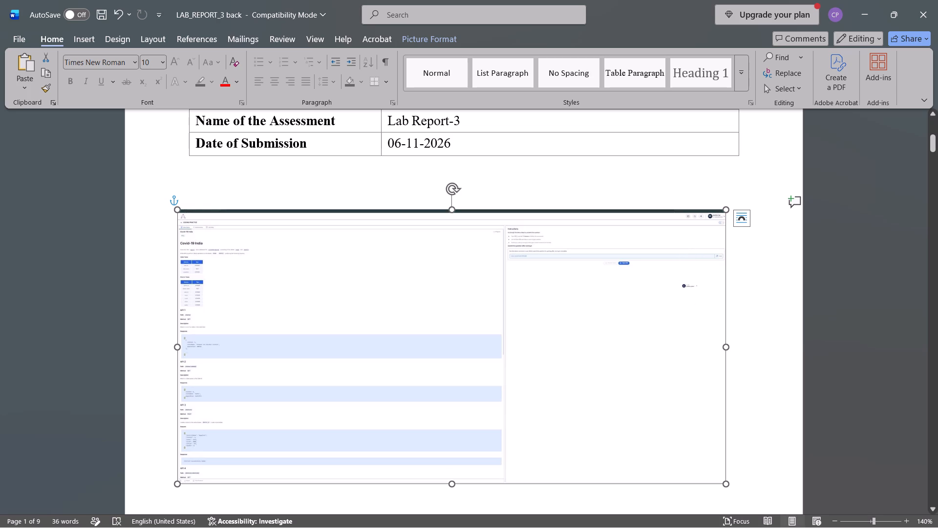
Place the name badge over the previous account name in the Covid-19 India screenshot's header.
{"action": "left_click_drag", "start_coordinate": [691, 285], "coordinate": [696, 273]}
{"action": "left_click_drag", "start_coordinate": [696, 273], "coordinate": [719, 219]}
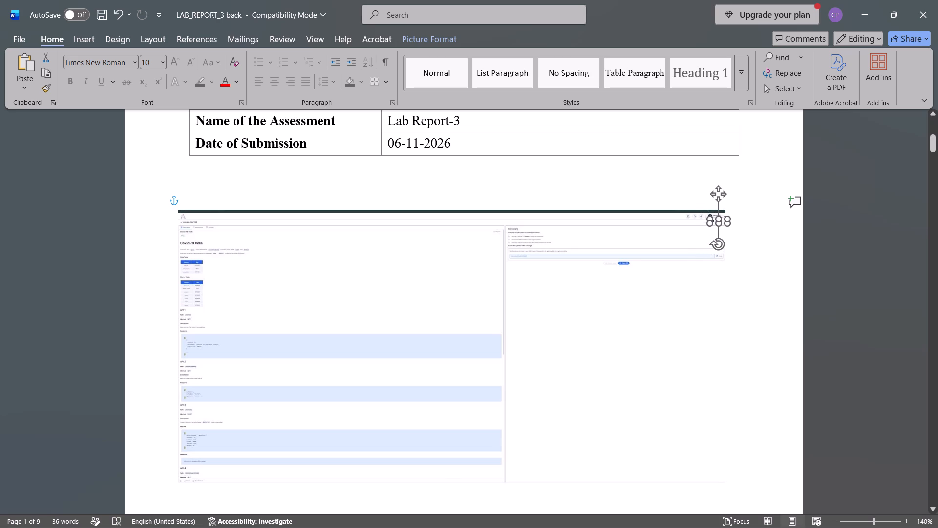
{"action": "left_click_drag", "start_coordinate": [719, 219], "coordinate": [718, 216]}
{"action": "left_click", "coordinate": [710, 281]}
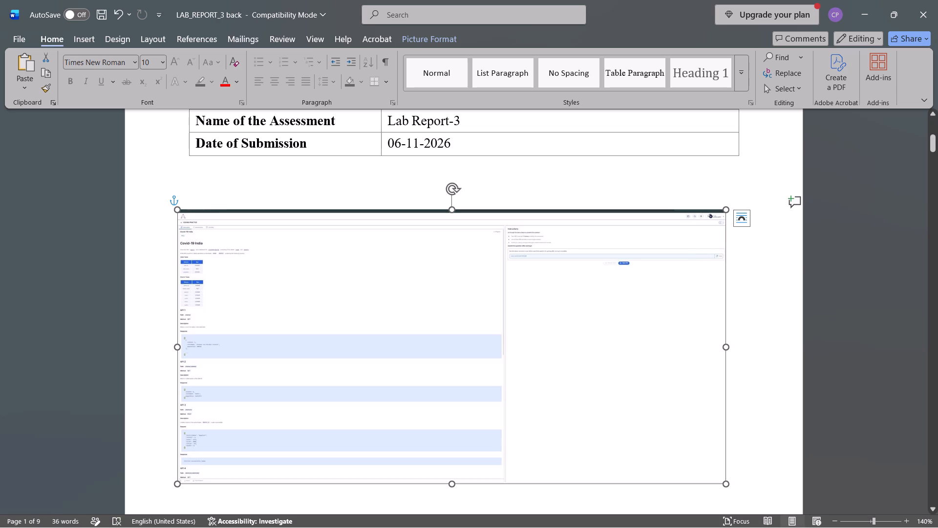
Nudge the name badge slightly left in the Covid-19 India screenshot's header so it sits over the previous account name.
{"action": "left_click", "coordinate": [710, 281]}
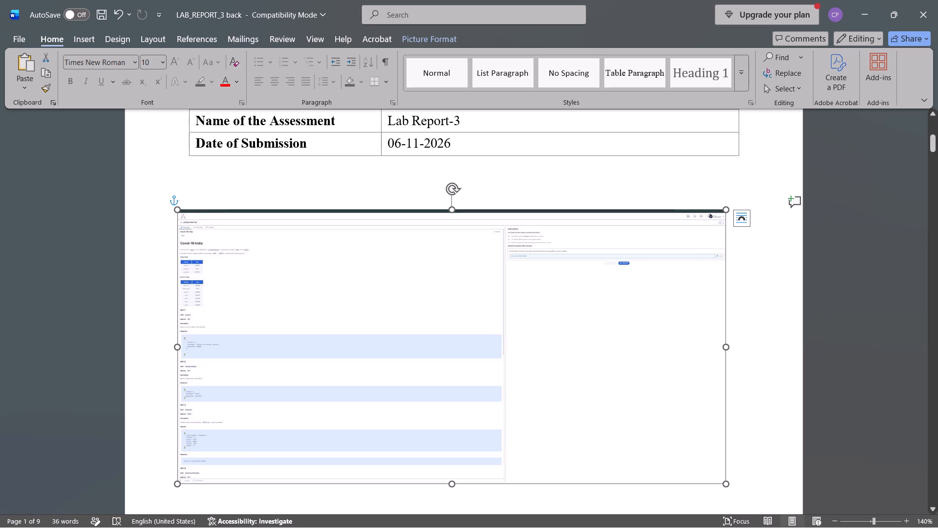
{"action": "left_click", "coordinate": [720, 217]}
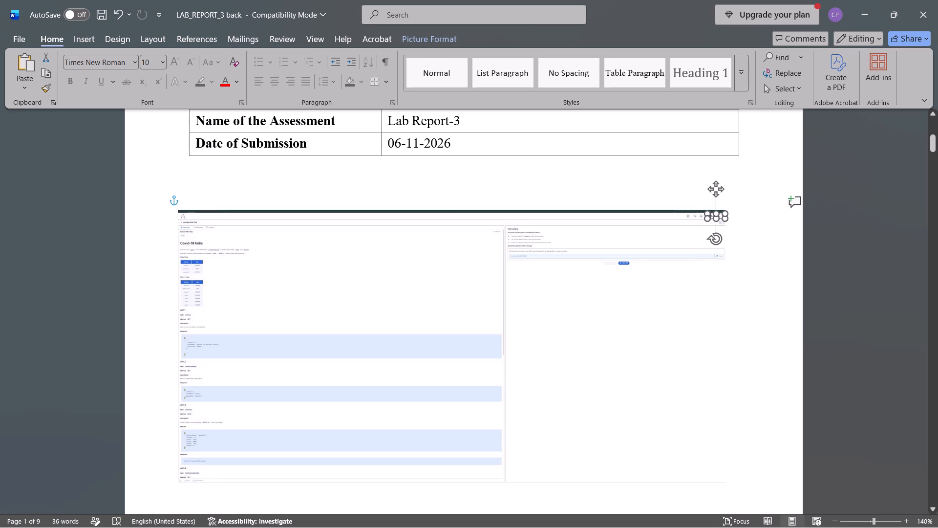
{"action": "left_click", "coordinate": [667, 329]}
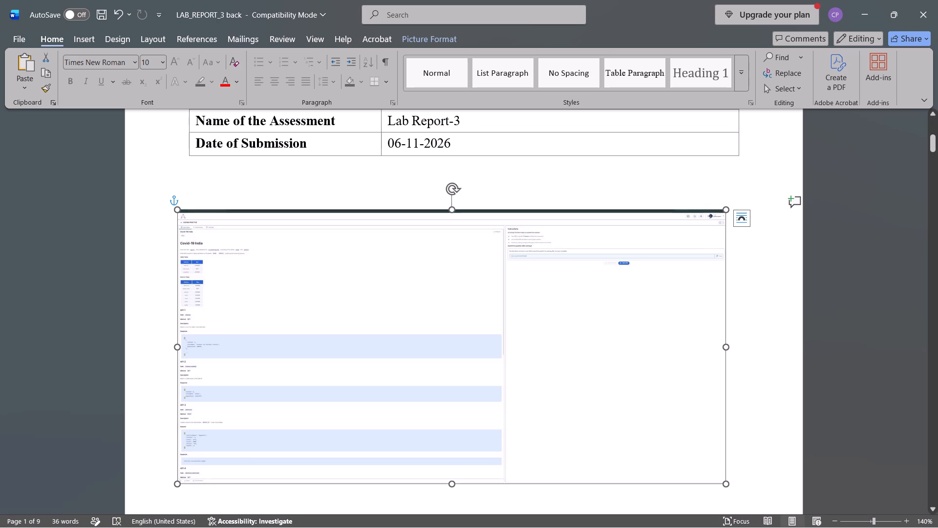
{"action": "left_click", "coordinate": [715, 217]}
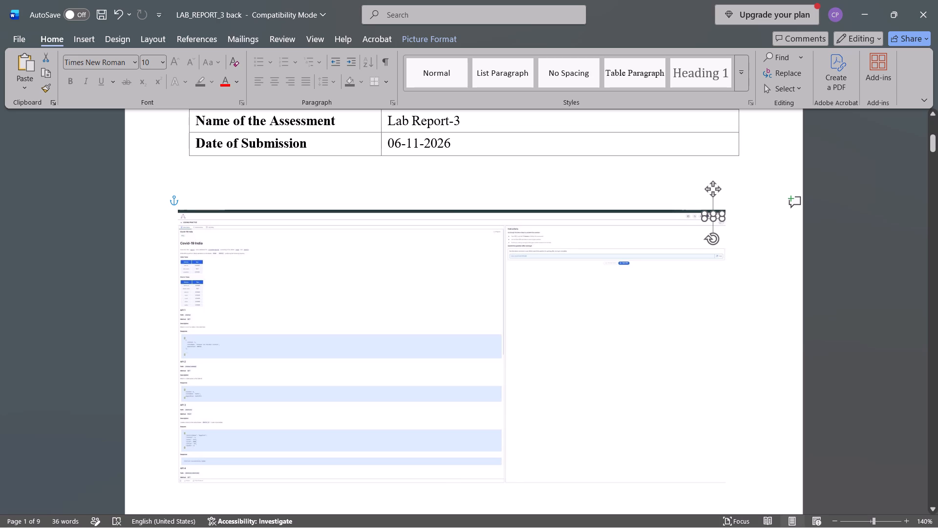
{"action": "left_click", "coordinate": [696, 278]}
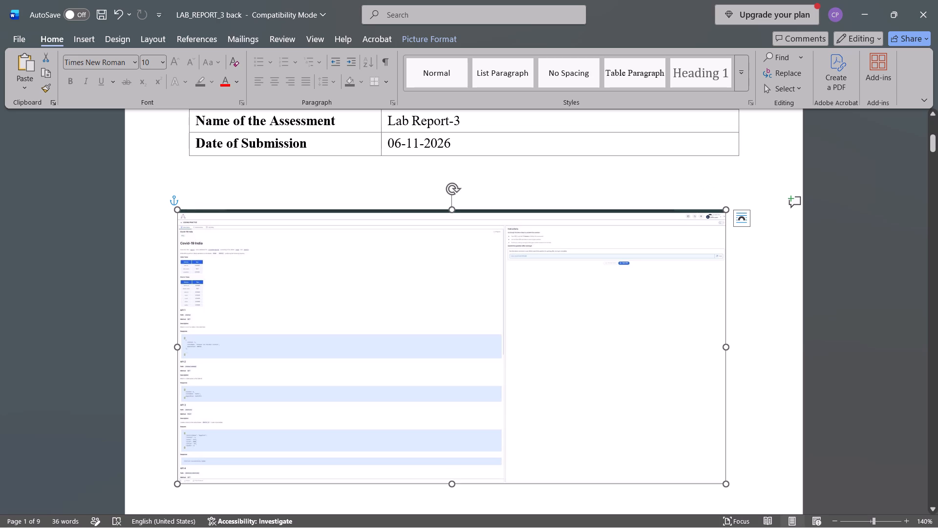
Move the enlarged view's Covid-19 India screenshot toward the page's left edge and slightly down, below the submission details table.
{"action": "scroll", "coordinate": [711, 245], "scroll_direction": "up", "scroll_amount": 6, "text": "ctrl"}
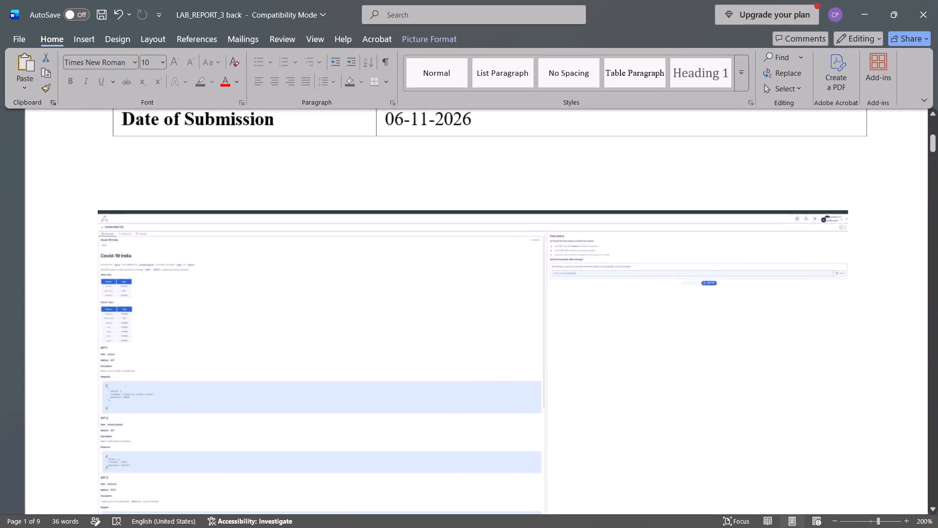
{"action": "scroll", "coordinate": [711, 245], "scroll_direction": "up", "scroll_amount": 3, "text": "ctrl"}
{"action": "left_click_drag", "start_coordinate": [665, 322], "coordinate": [310, 323]}
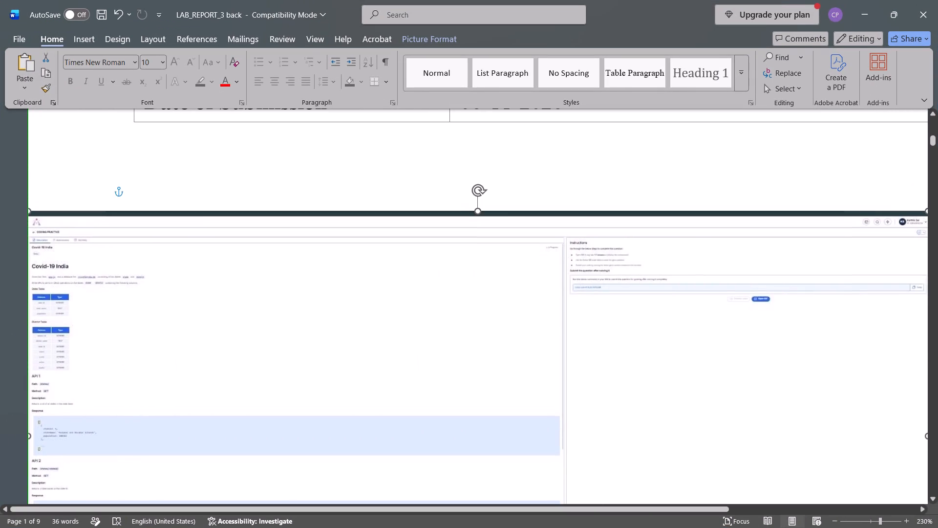
{"action": "left_click_drag", "start_coordinate": [310, 323], "coordinate": [311, 323]}
{"action": "left_click_drag", "start_coordinate": [316, 365], "coordinate": [331, 403]}
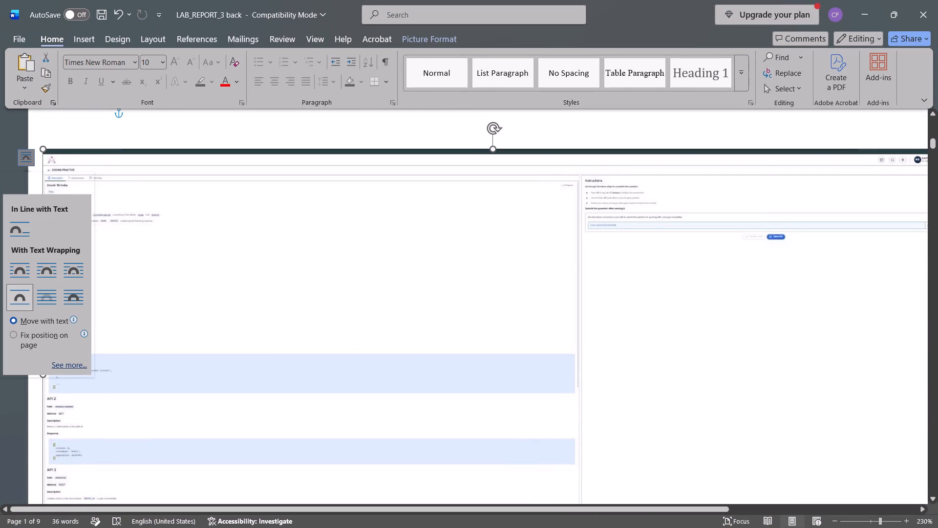
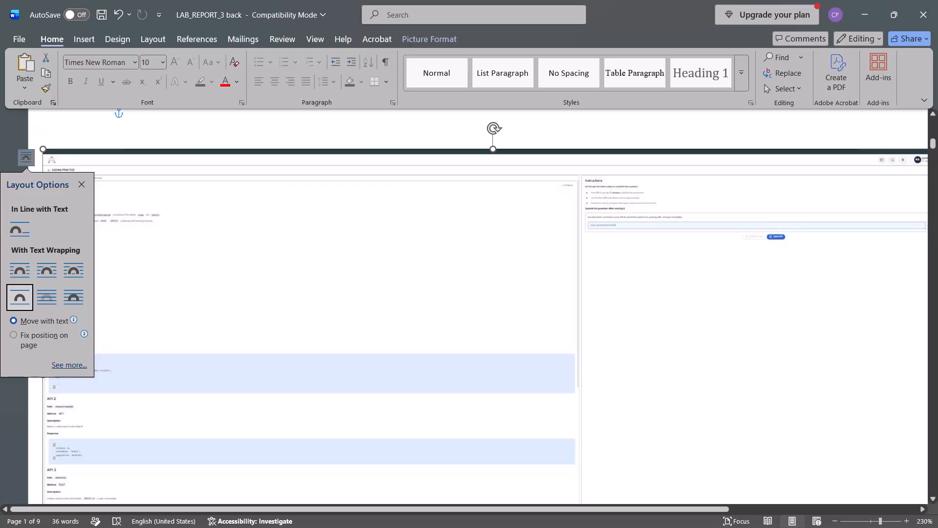
Move the Covid-19 India screenshot flush with the page's left edge and slightly down.
{"action": "left_click", "coordinate": [599, 310]}
{"action": "left_click", "coordinate": [346, 260]}
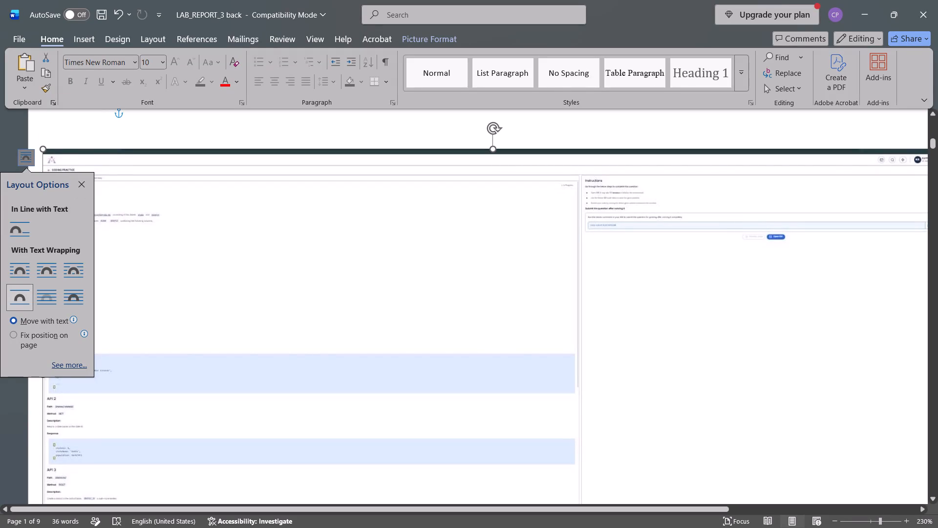
{"action": "left_click", "coordinate": [355, 126]}
{"action": "left_click_drag", "start_coordinate": [478, 245], "coordinate": [370, 260]}
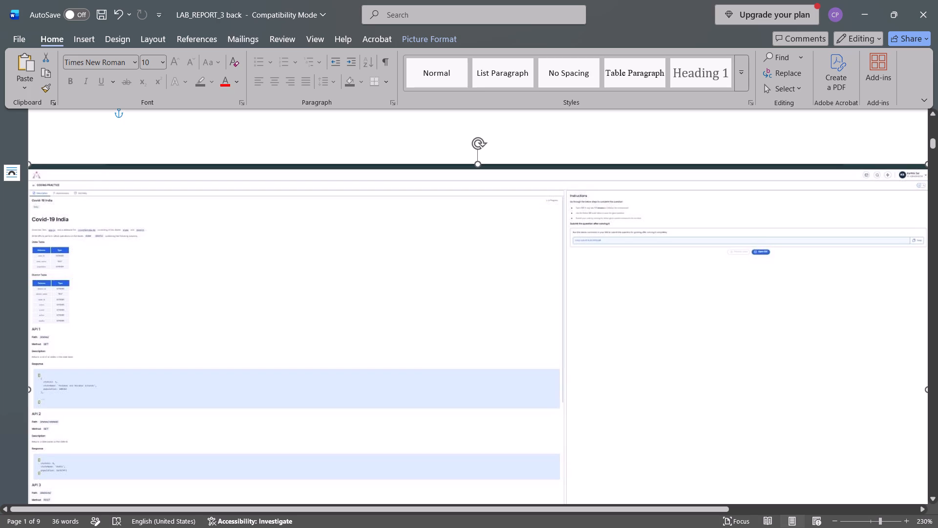
{"action": "left_click_drag", "start_coordinate": [629, 150], "coordinate": [581, 147]}
{"action": "scroll", "coordinate": [581, 147], "scroll_direction": "down", "scroll_amount": 3, "text": "ctrl"}
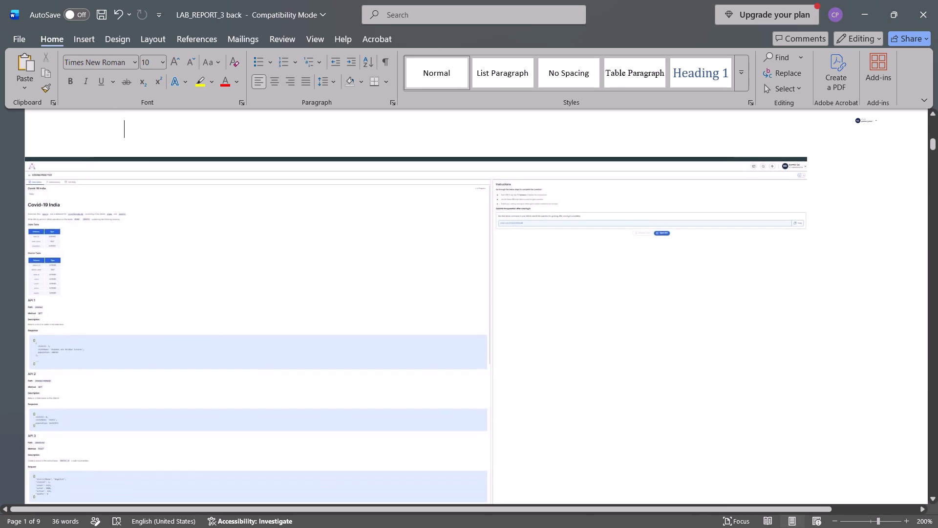
Make the name badge slightly taller in the blank area above the Covid-19 India screenshot.
{"action": "left_click_drag", "start_coordinate": [863, 125], "coordinate": [865, 120]}
{"action": "left_click", "coordinate": [865, 120]}
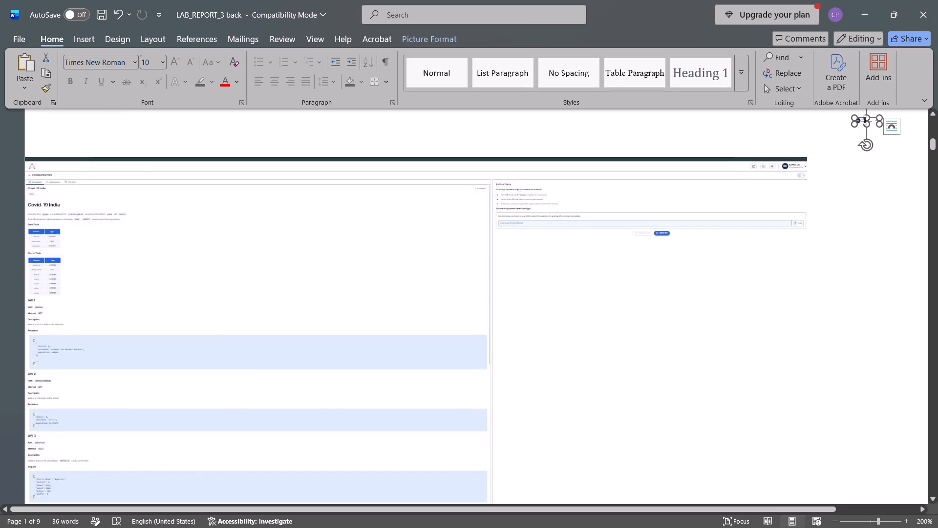
{"action": "left_click_drag", "start_coordinate": [865, 120], "coordinate": [866, 136]}
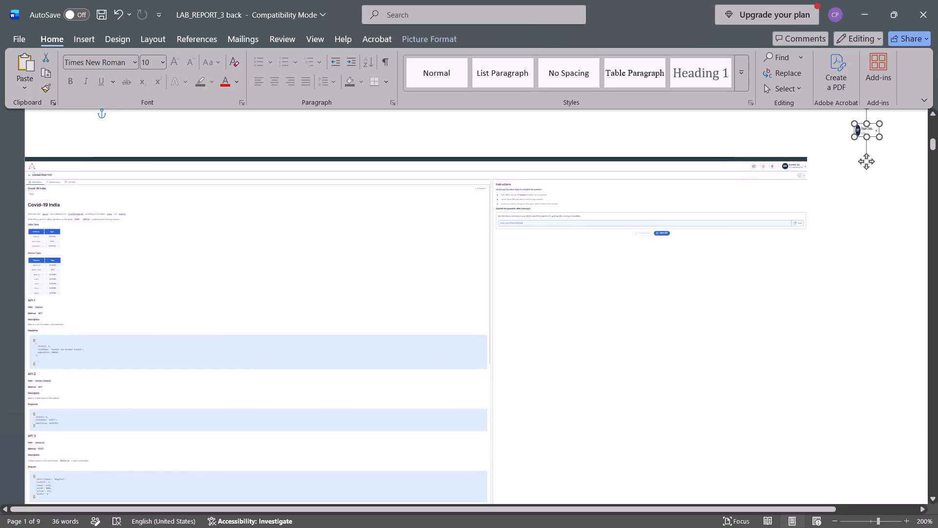
{"action": "left_click_drag", "start_coordinate": [866, 136], "coordinate": [867, 125]}
{"action": "left_click_drag", "start_coordinate": [867, 125], "coordinate": [868, 130]}
Place the resized name badge over the previous account name in the Covid-19 India screenshot's header.
{"action": "left_click_drag", "start_coordinate": [862, 129], "coordinate": [790, 163]}
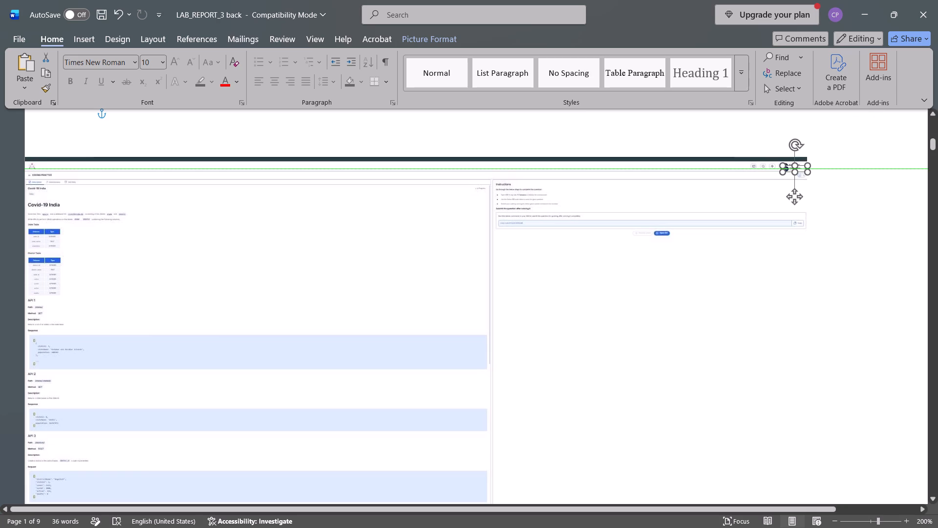
{"action": "left_click_drag", "start_coordinate": [790, 163], "coordinate": [788, 152]}
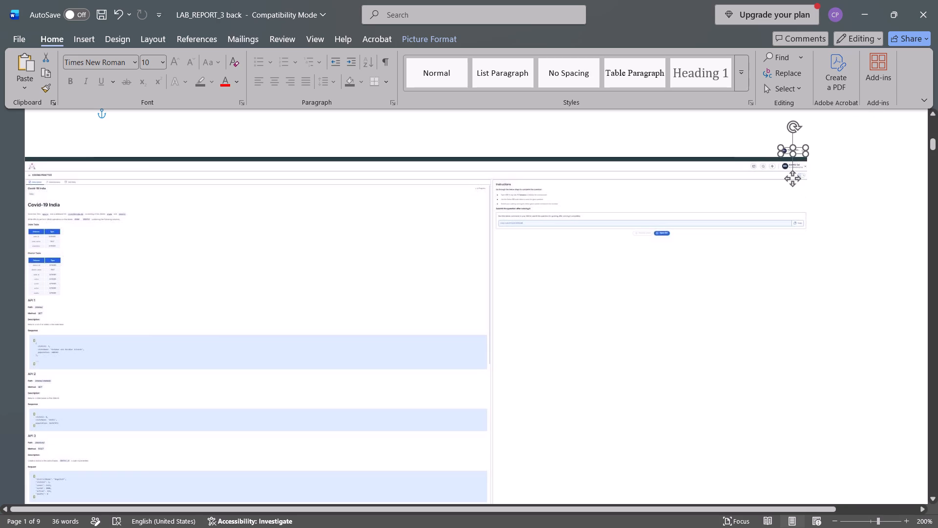
{"action": "left_click_drag", "start_coordinate": [788, 152], "coordinate": [789, 167]}
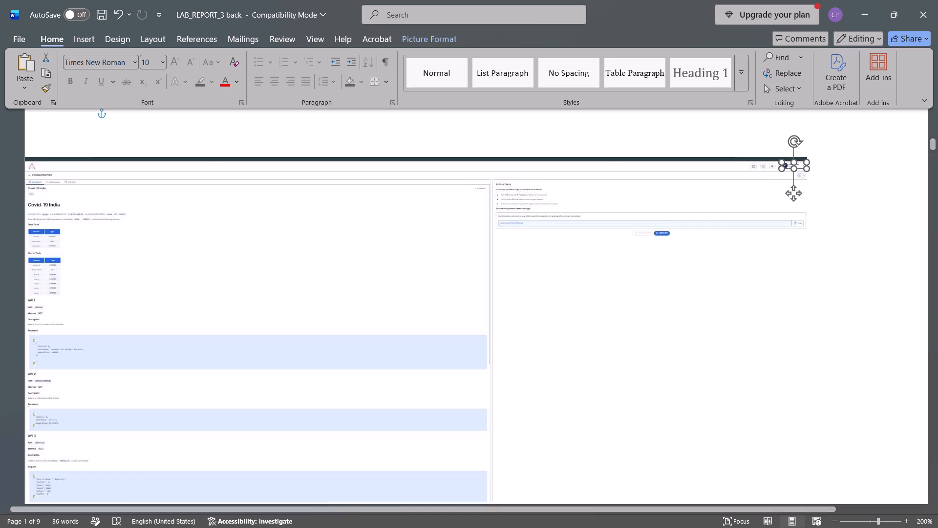
{"action": "left_click_drag", "start_coordinate": [789, 167], "coordinate": [789, 168]}
{"action": "left_click", "coordinate": [831, 190]}
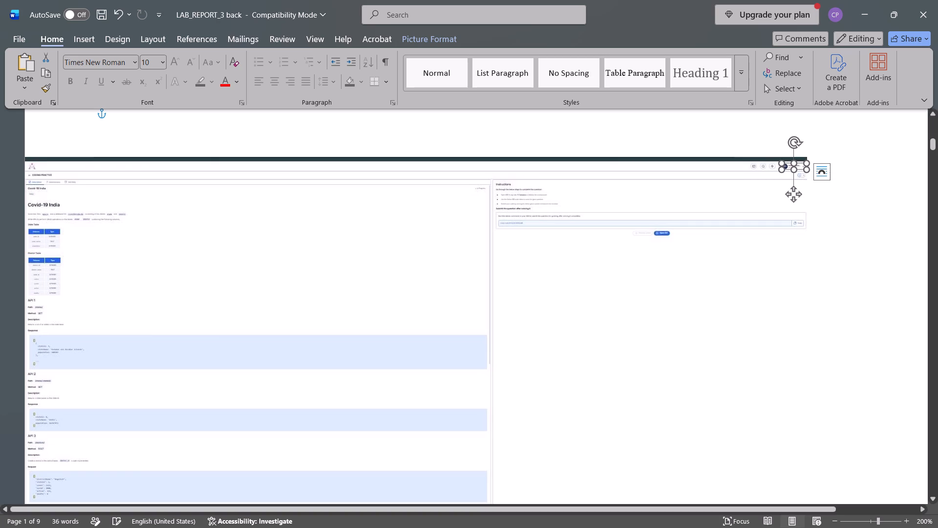
Nudge the name badge slightly left over the previous account name in the screenshot's header.
{"action": "left_click", "coordinate": [791, 170]}
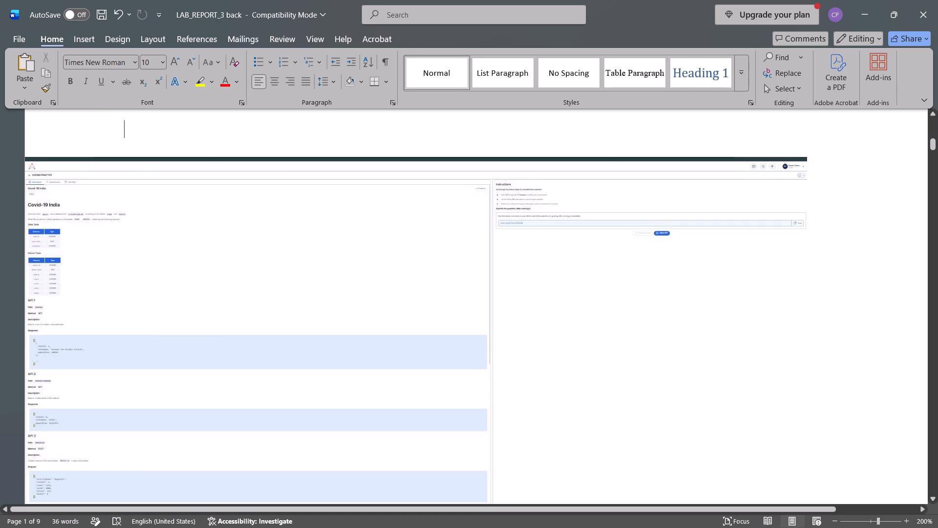
{"action": "left_click", "coordinate": [791, 164]}
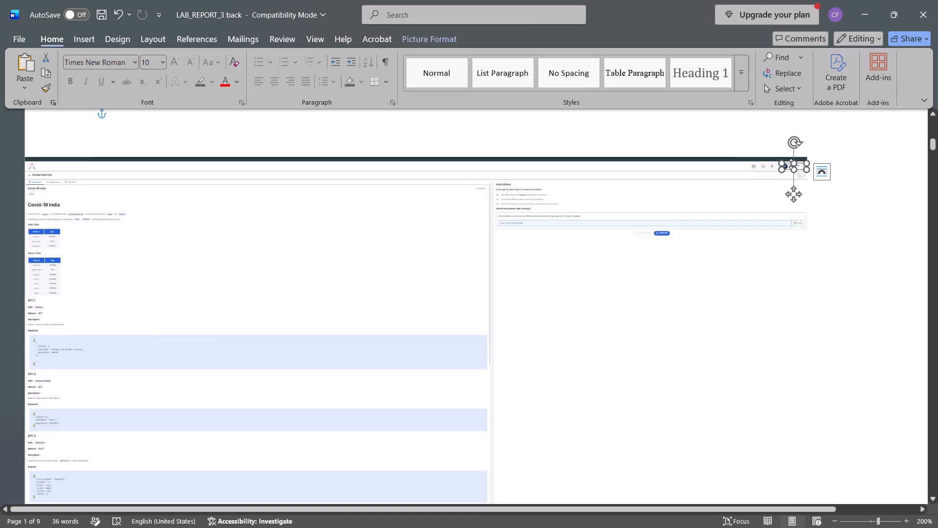
{"action": "left_click", "coordinate": [794, 164]}
{"action": "left_click", "coordinate": [827, 189]}
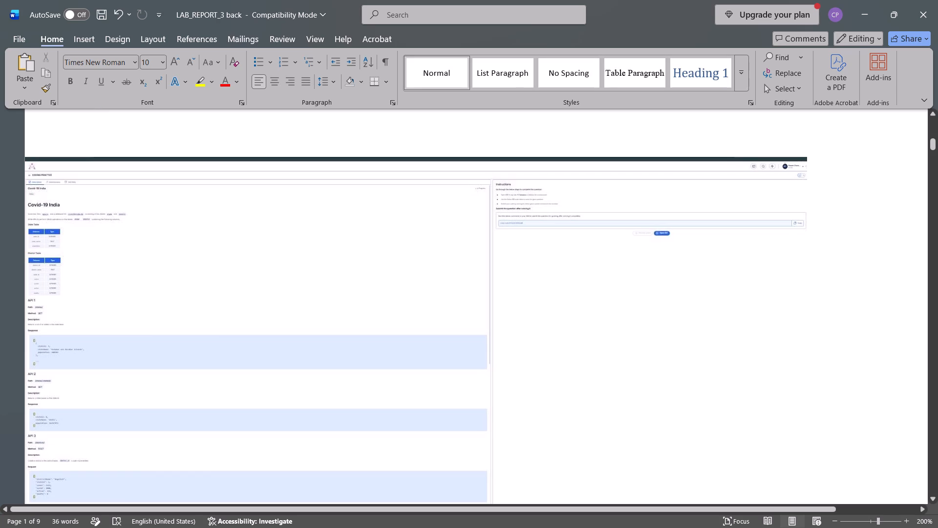
{"action": "left_click", "coordinate": [792, 167]}
{"action": "left_click", "coordinate": [855, 191]}
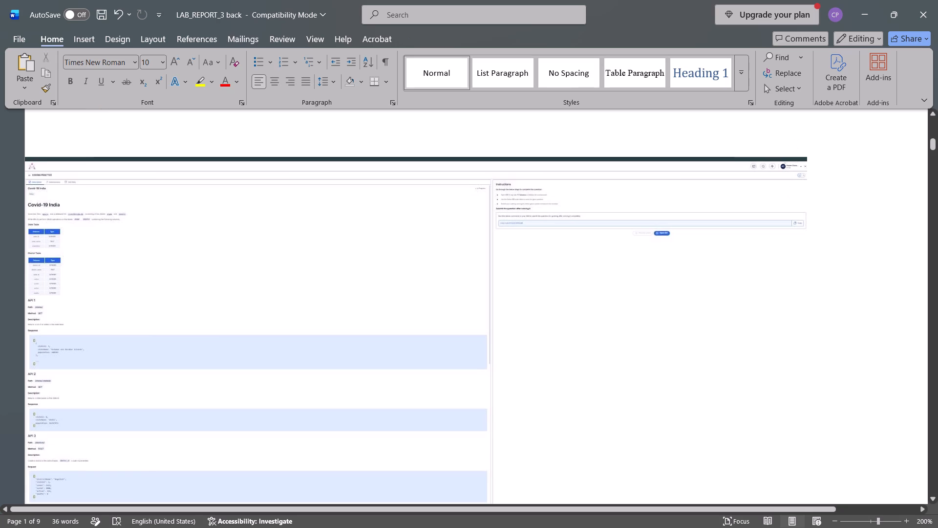
Nudge the name badge slightly back to the right to line it up with the header's account avatar and name.
{"action": "left_click", "coordinate": [796, 167]}
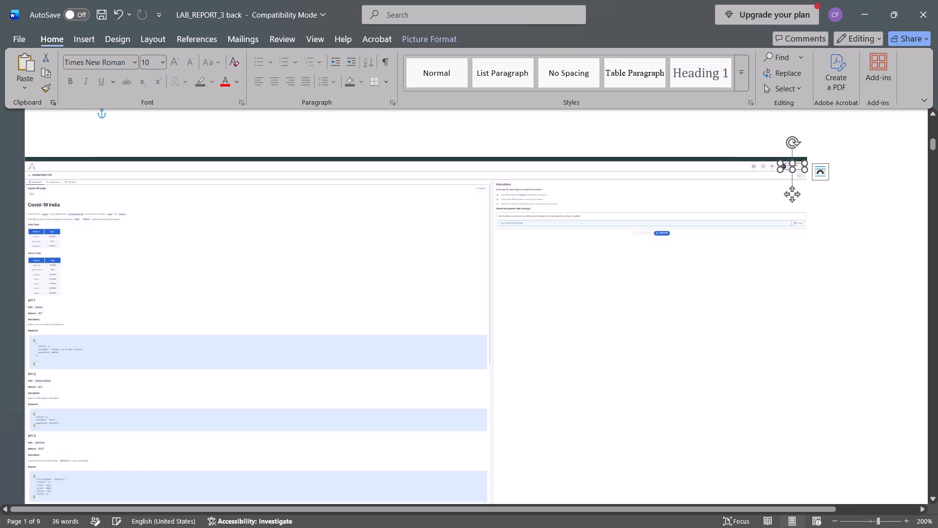
{"action": "left_click", "coordinate": [834, 187]}
{"action": "left_click", "coordinate": [792, 167]}
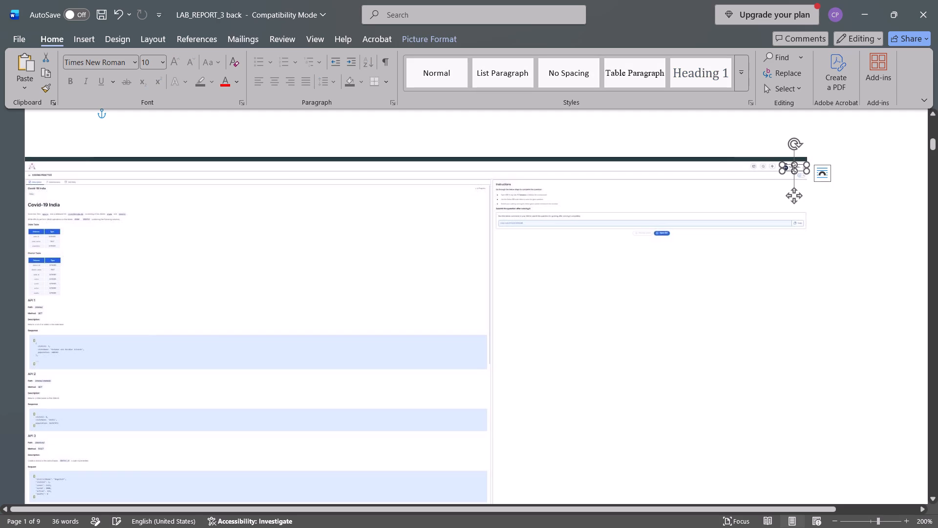
{"action": "left_click", "coordinate": [793, 168]}
{"action": "left_click", "coordinate": [789, 168]}
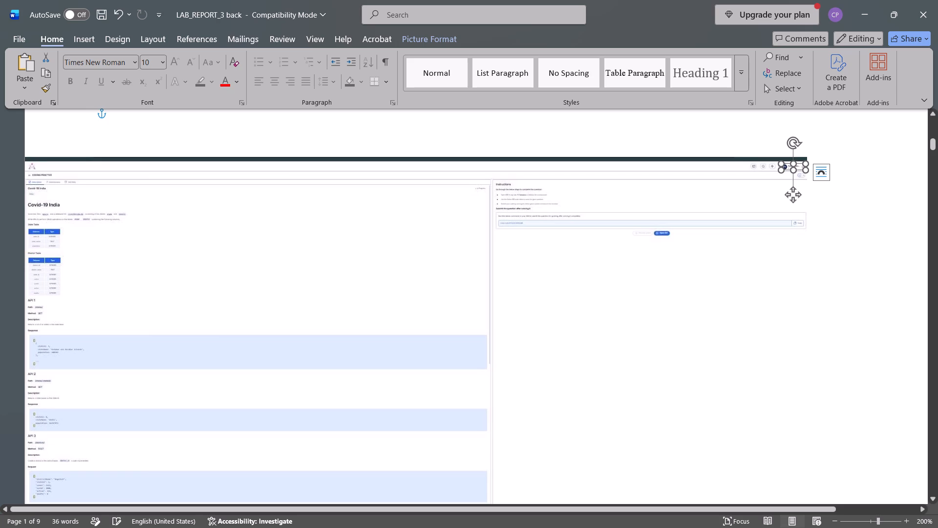
{"action": "left_click", "coordinate": [859, 281]}
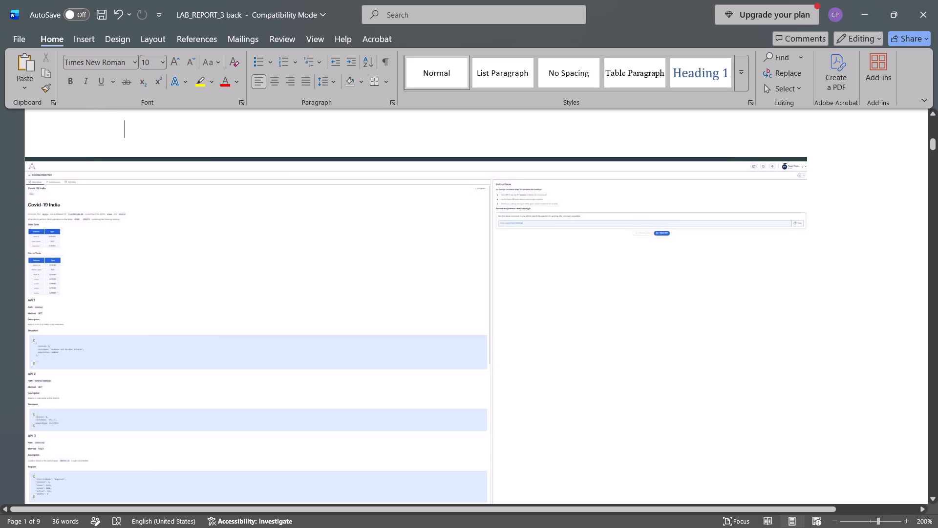
Fine-tune the name badge's position, ending slightly further right over the account name in the screenshot's header.
{"action": "left_click", "coordinate": [795, 169]}
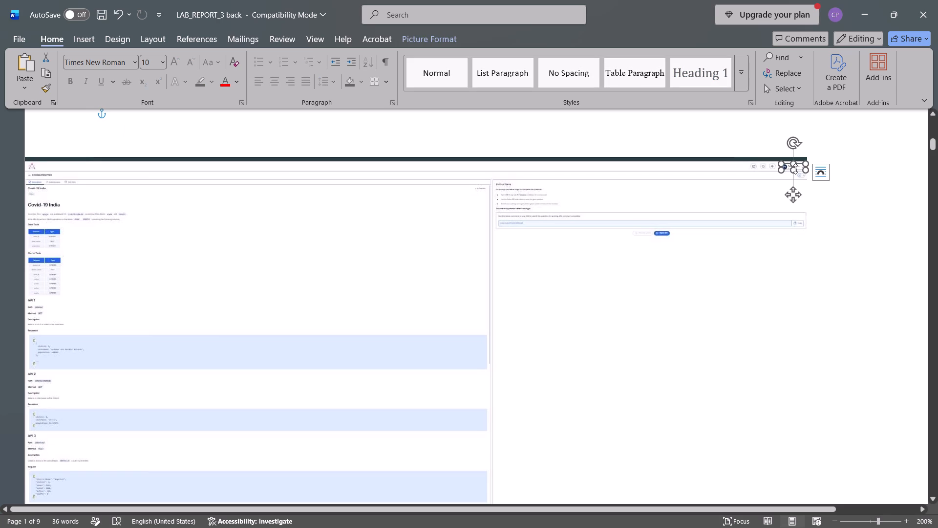
{"action": "left_click", "coordinate": [795, 169]}
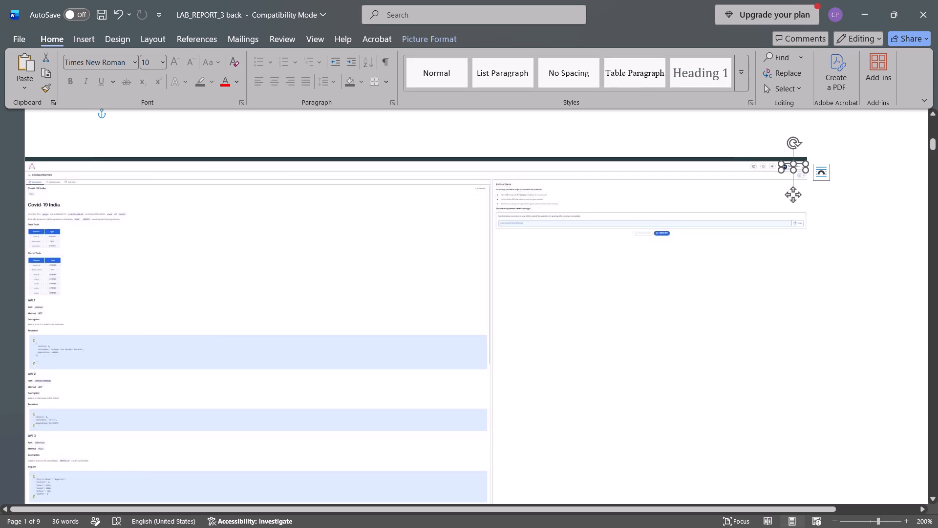
{"action": "left_click", "coordinate": [800, 167]}
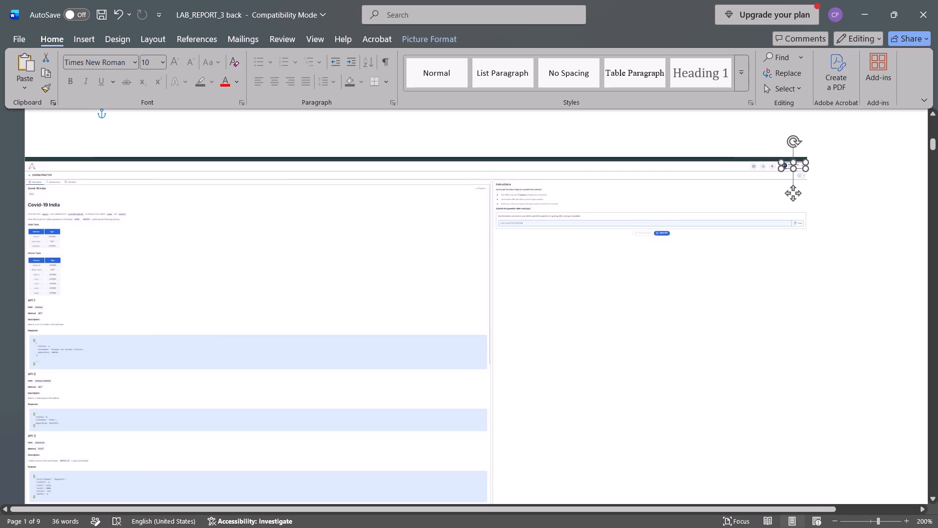
{"action": "left_click", "coordinate": [821, 194]}
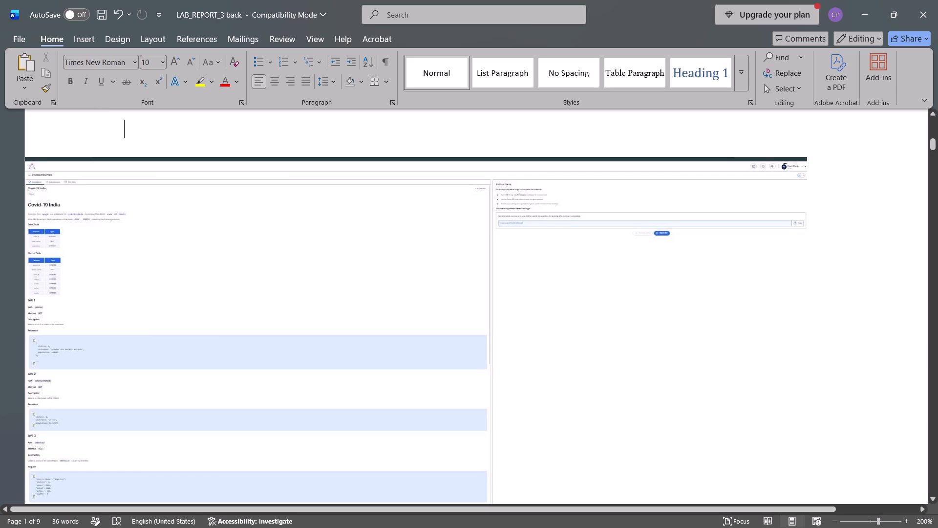
{"action": "left_click", "coordinate": [785, 169]}
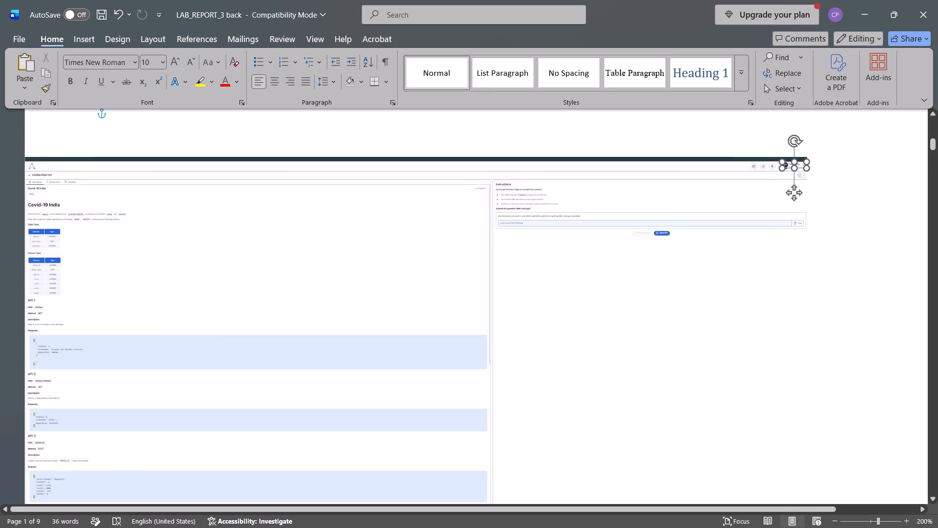
{"action": "left_click", "coordinate": [853, 224]}
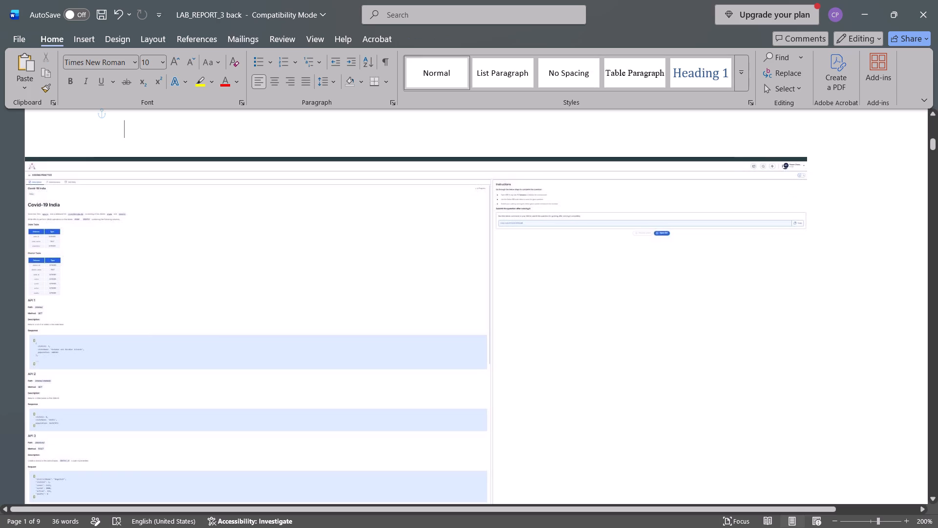
{"action": "left_click", "coordinate": [794, 165]}
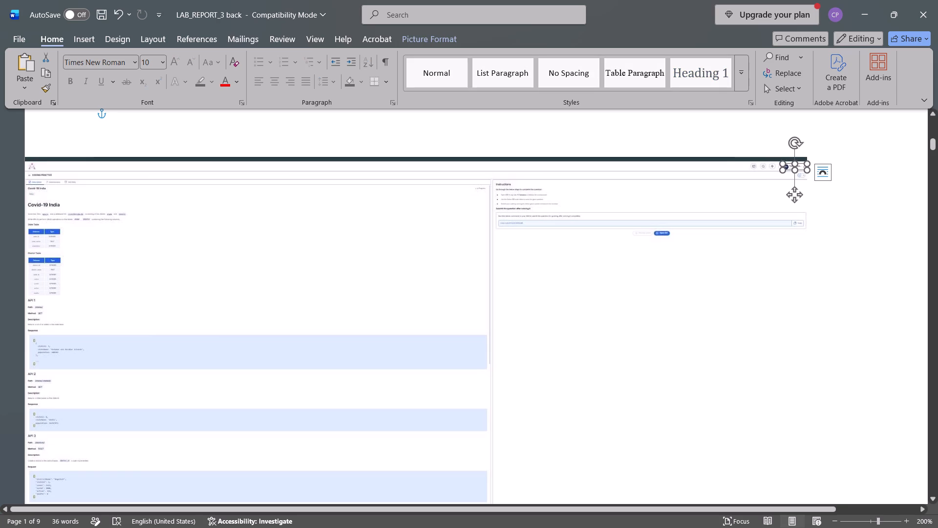
{"action": "left_click", "coordinate": [819, 184]}
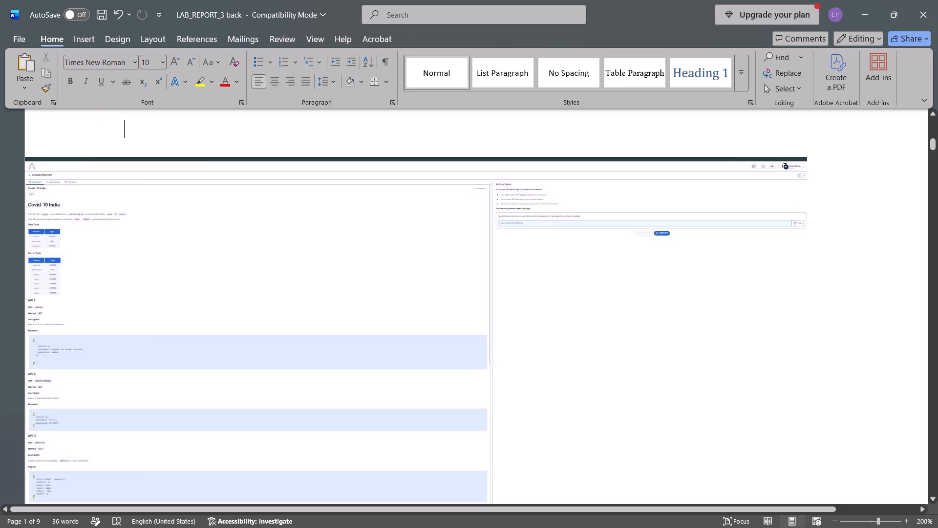
Shift the Covid-19 India screenshot very slightly right and down beneath the name badge.
{"action": "left_click", "coordinate": [789, 170]}
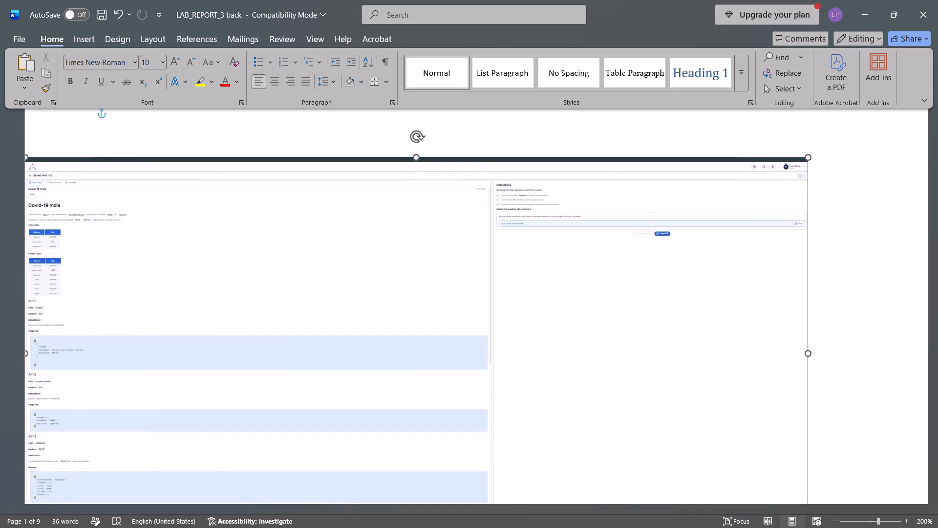
{"action": "left_click", "coordinate": [795, 180]}
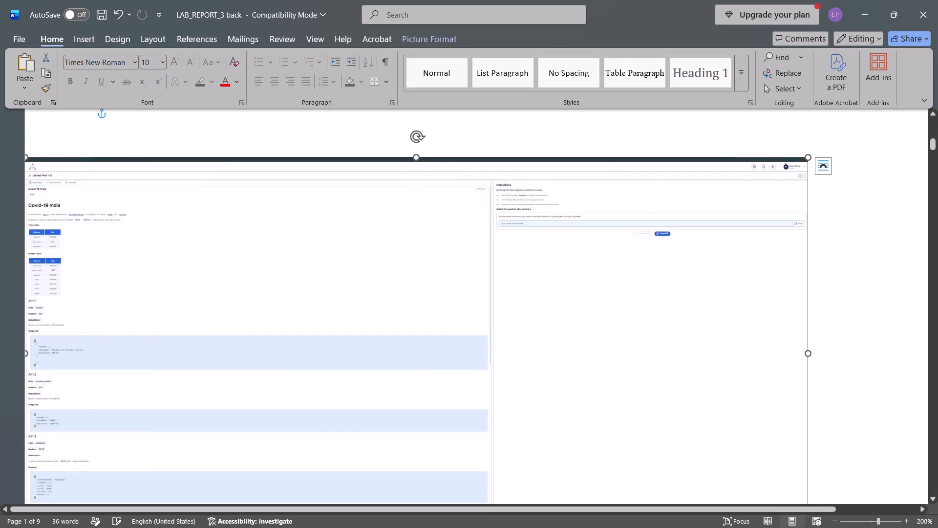
Fine-tune the name badge's position very slightly left and up over the account name in the Covid-19 India screenshot's header.
{"action": "left_click", "coordinate": [794, 168]}
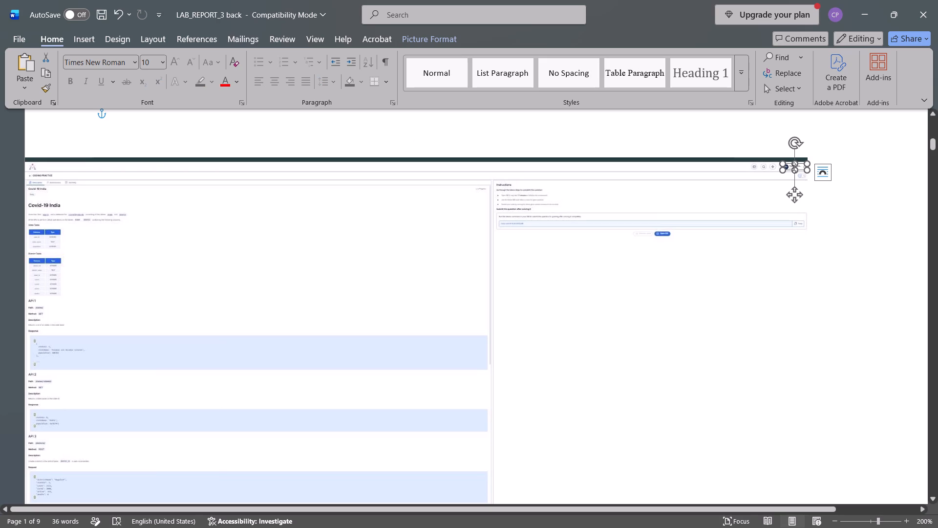
{"action": "left_click", "coordinate": [794, 165]}
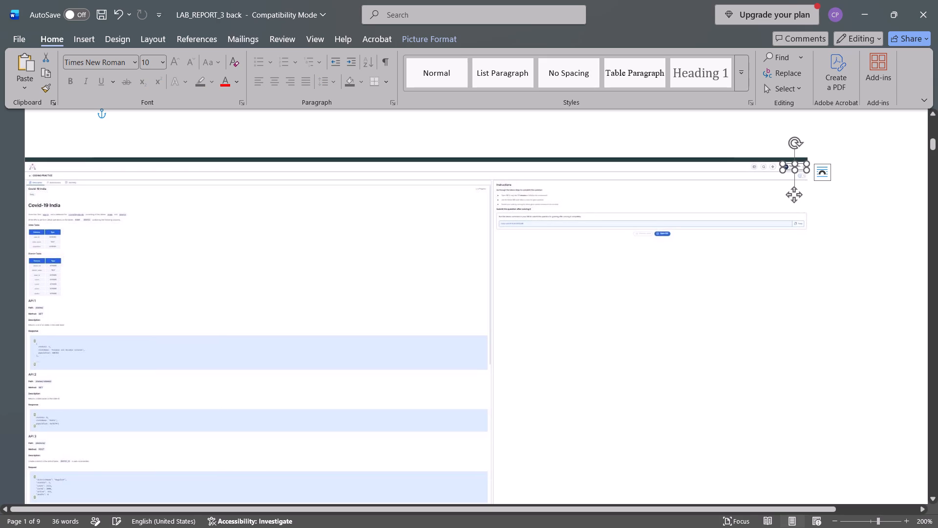
{"action": "left_click", "coordinate": [851, 219]}
{"action": "left_click", "coordinate": [798, 166]}
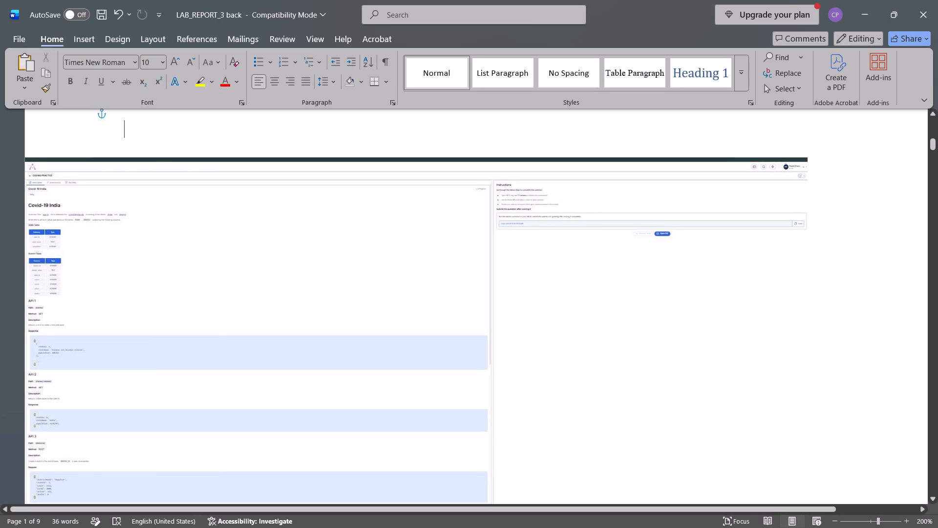
{"action": "left_click", "coordinate": [794, 164]}
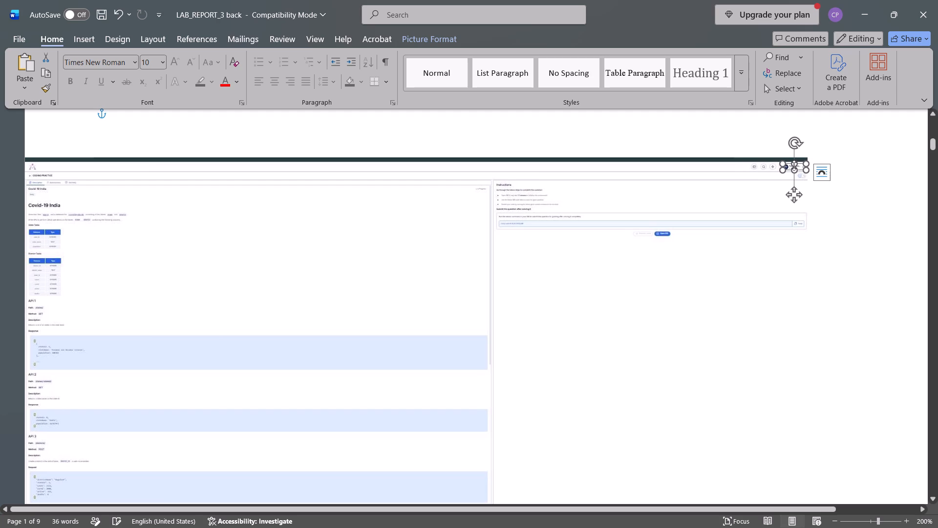
{"action": "left_click", "coordinate": [899, 251]}
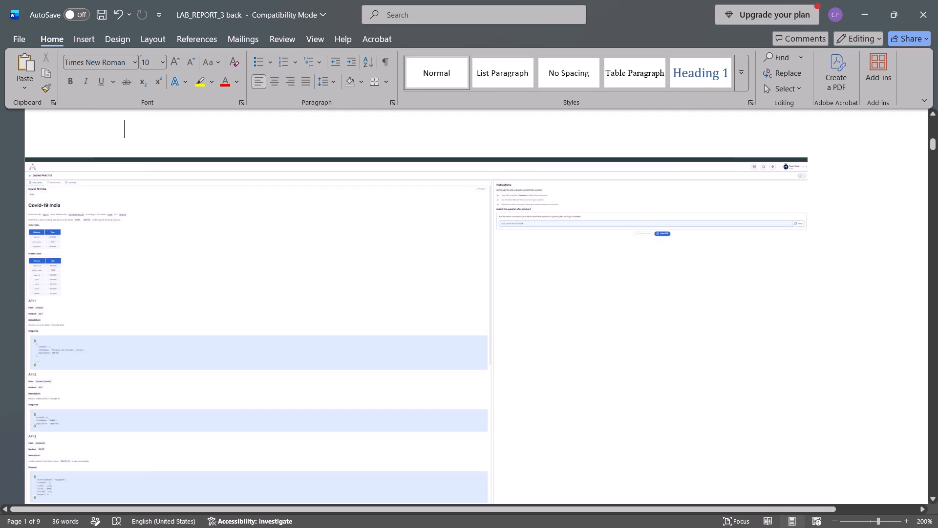
{"action": "left_click", "coordinate": [793, 165]}
{"action": "left_click", "coordinate": [793, 165]}
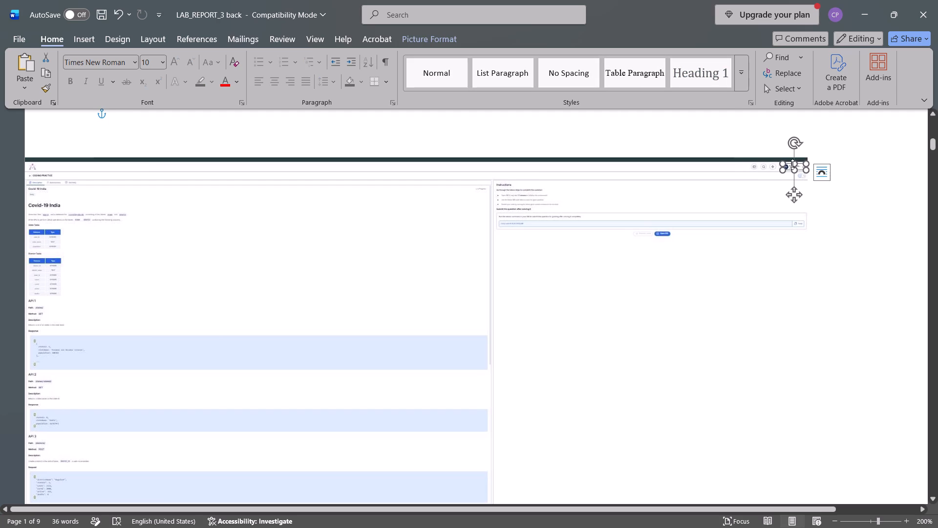
{"action": "left_click", "coordinate": [792, 164]}
{"action": "left_click", "coordinate": [816, 190]}
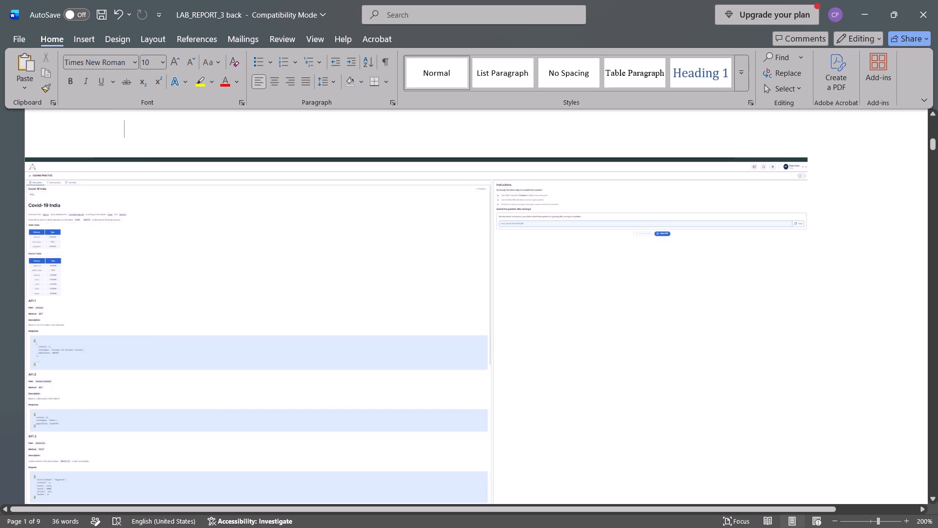
Review the badge's placement on the Covid-19 India screenshot, the student and submission details tables, and the code screenshots on the following page.
{"action": "scroll", "coordinate": [816, 190], "scroll_direction": "down", "scroll_amount": 2}
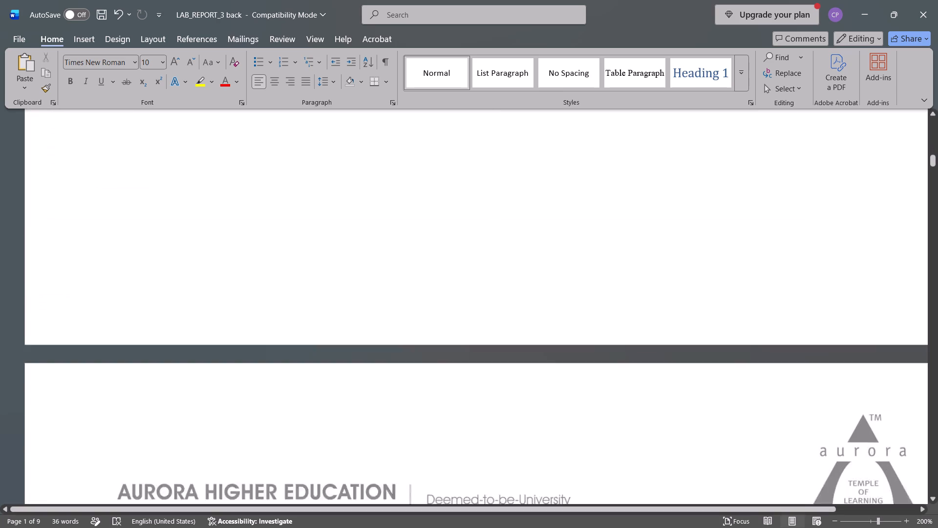
{"action": "scroll", "coordinate": [816, 190], "scroll_direction": "down", "scroll_amount": 4}
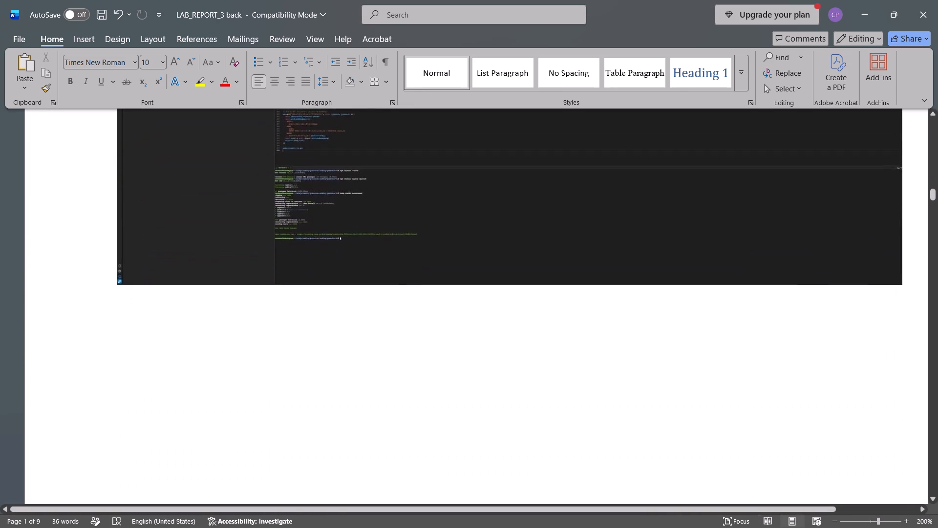
{"action": "scroll", "coordinate": [816, 190], "scroll_direction": "down", "scroll_amount": 5, "text": "ctrl"}
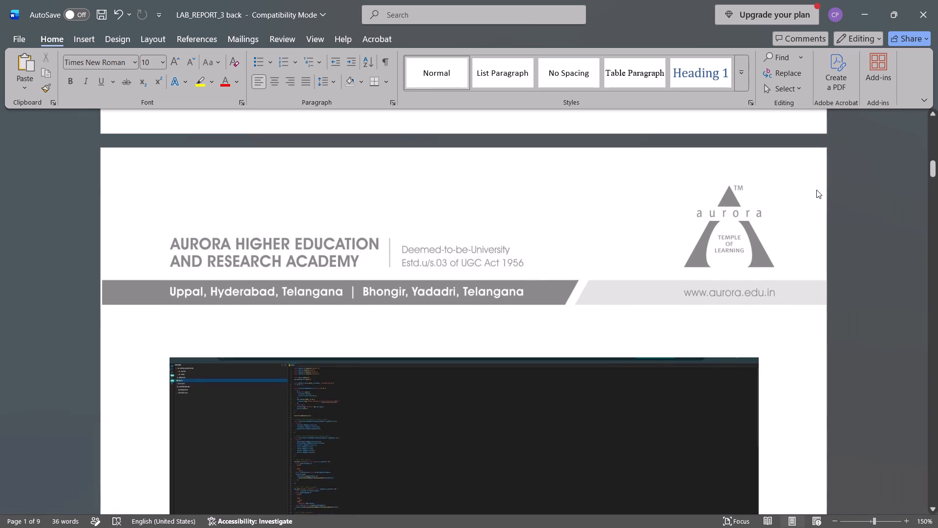
{"action": "scroll", "coordinate": [724, 308], "scroll_direction": "up", "scroll_amount": 2}
{"action": "scroll", "coordinate": [724, 308], "scroll_direction": "down", "scroll_amount": 1, "text": "ctrl"}
{"action": "scroll", "coordinate": [724, 308], "scroll_direction": "down", "scroll_amount": 1}
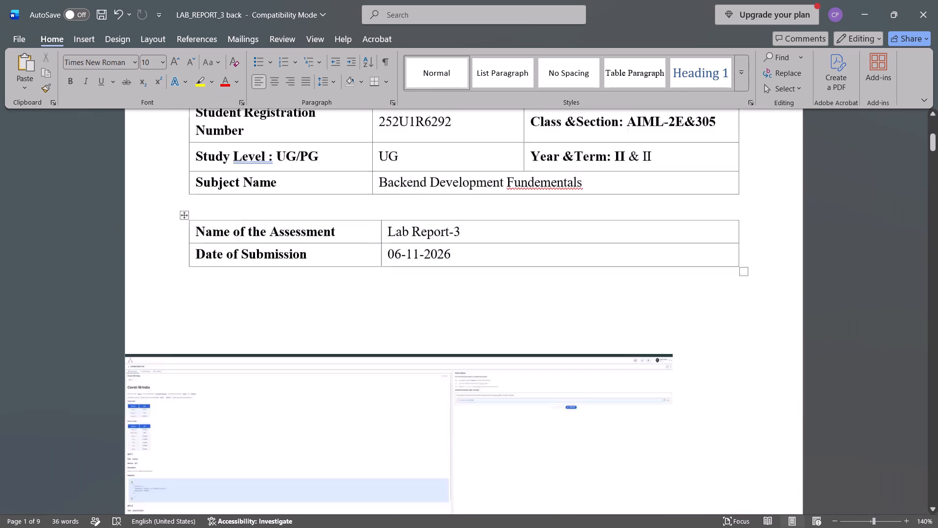
{"action": "scroll", "coordinate": [724, 308], "scroll_direction": "down", "scroll_amount": 1}
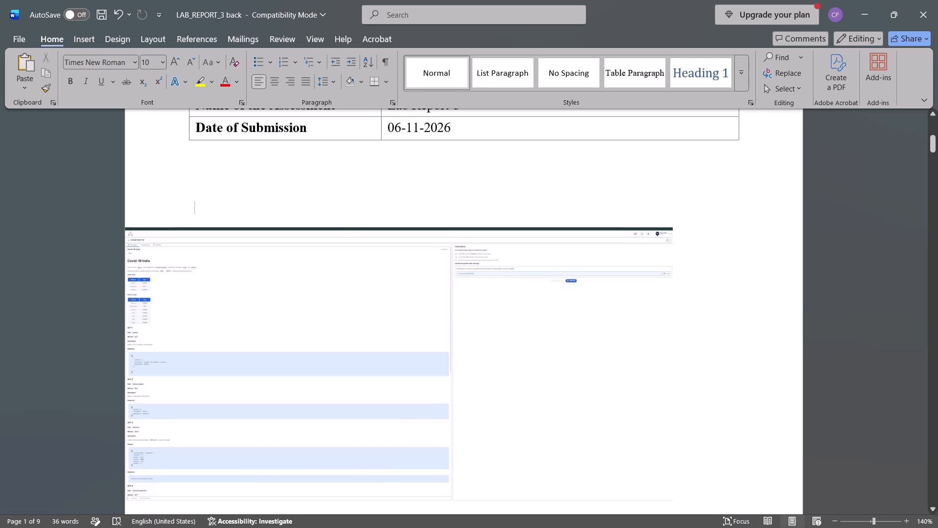
{"action": "scroll", "coordinate": [737, 285], "scroll_direction": "up", "scroll_amount": 6, "text": "ctrl"}
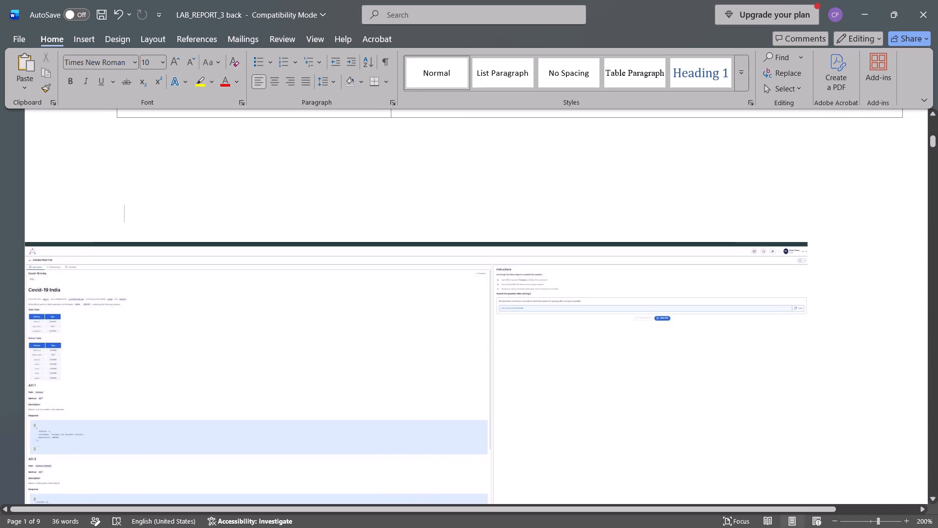
{"action": "scroll", "coordinate": [737, 285], "scroll_direction": "down", "scroll_amount": 1}
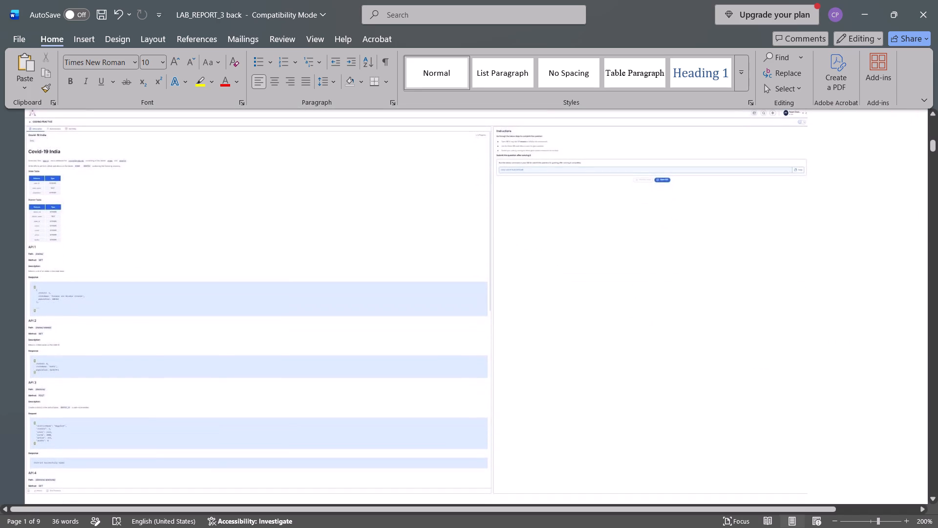
{"action": "scroll", "coordinate": [737, 285], "scroll_direction": "down", "scroll_amount": 3}
{"action": "scroll", "coordinate": [737, 285], "scroll_direction": "up", "scroll_amount": 2}
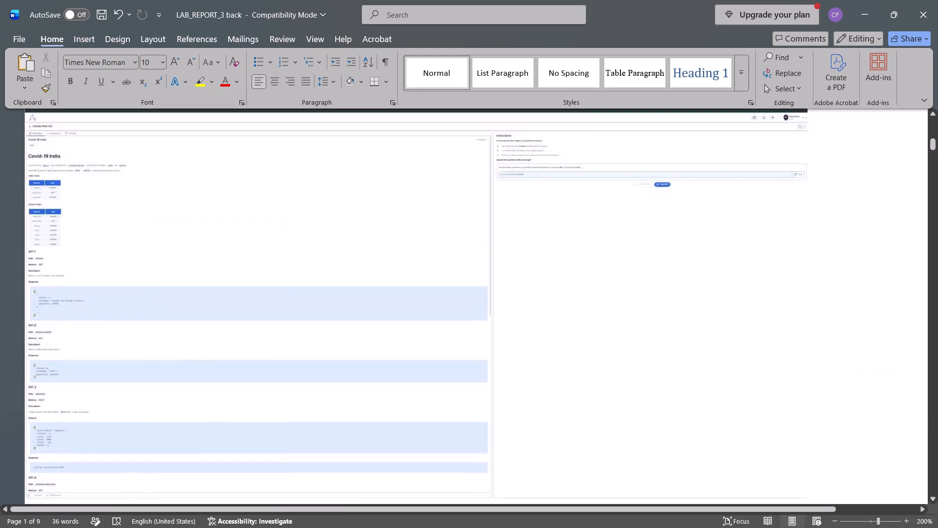
{"action": "scroll", "coordinate": [737, 285], "scroll_direction": "up", "scroll_amount": 2}
{"action": "scroll", "coordinate": [737, 285], "scroll_direction": "down", "scroll_amount": 2, "text": "ctrl"}
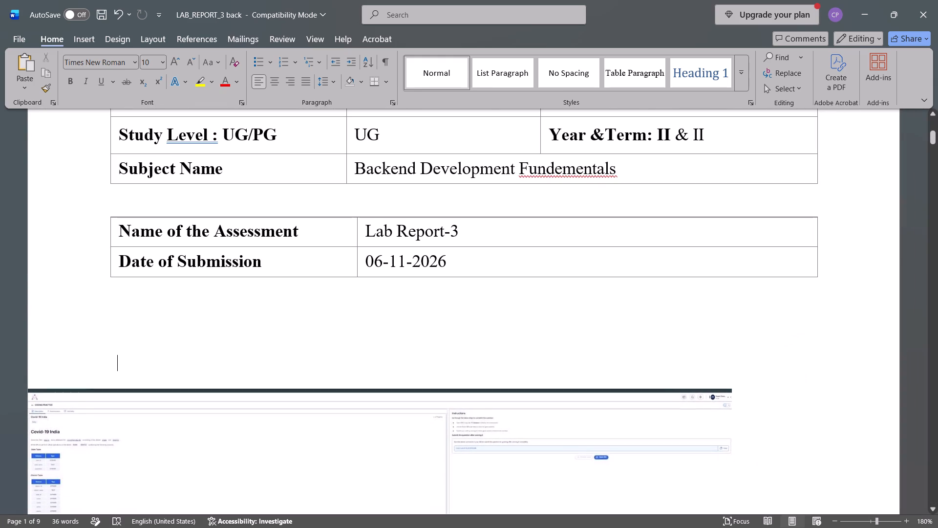
{"action": "scroll", "coordinate": [727, 326], "scroll_direction": "down", "scroll_amount": 1, "text": "ctrl"}
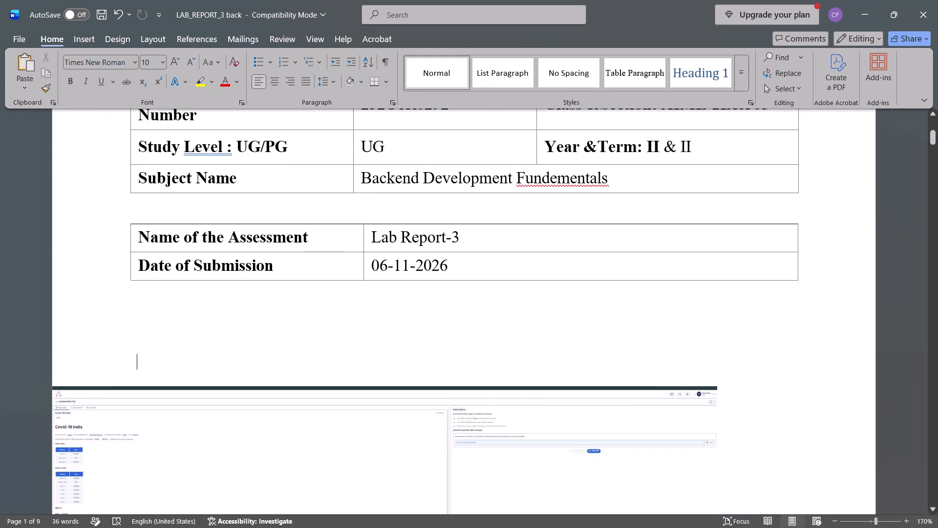
{"action": "scroll", "coordinate": [727, 326], "scroll_direction": "down", "scroll_amount": 3, "text": "ctrl"}
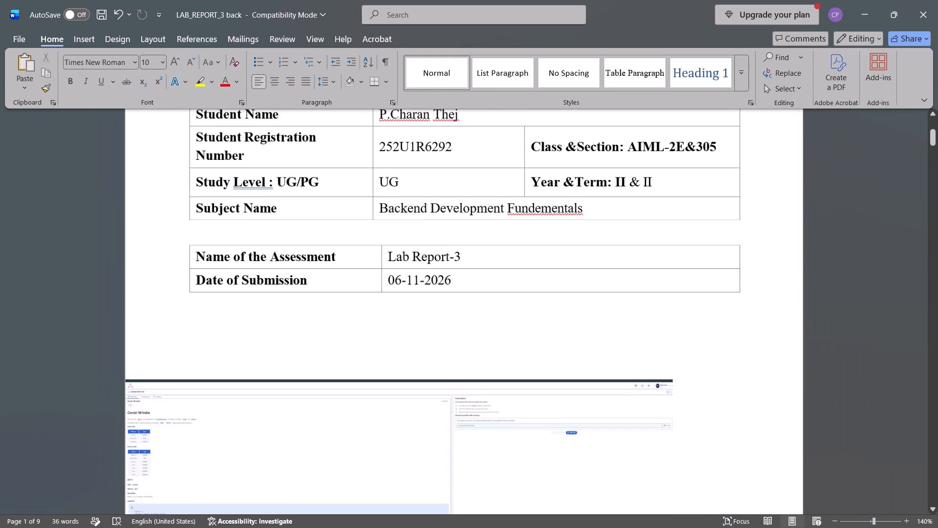
{"action": "scroll", "coordinate": [727, 326], "scroll_direction": "down", "scroll_amount": 3, "text": "ctrl"}
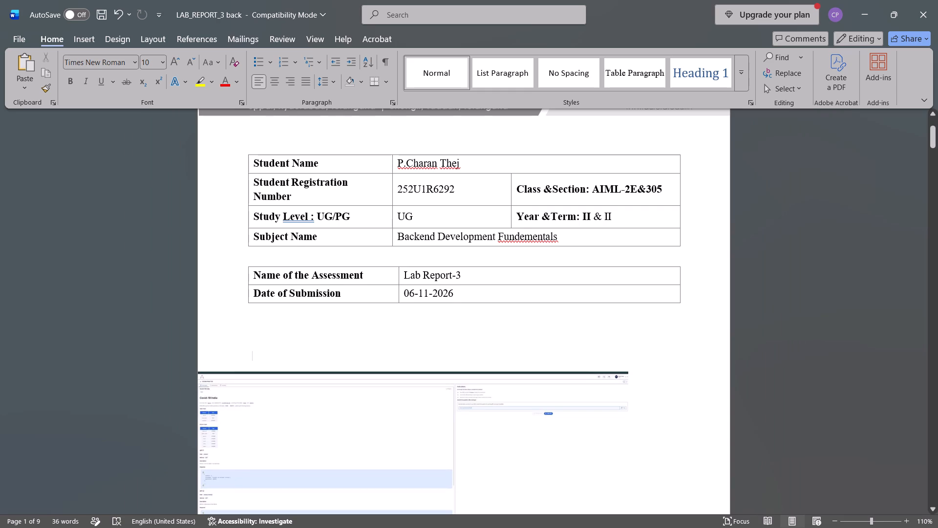
{"action": "scroll", "coordinate": [644, 352], "scroll_direction": "down", "scroll_amount": 1, "text": "ctrl"}
{"action": "scroll", "coordinate": [644, 352], "scroll_direction": "up", "scroll_amount": 4, "text": "ctrl"}
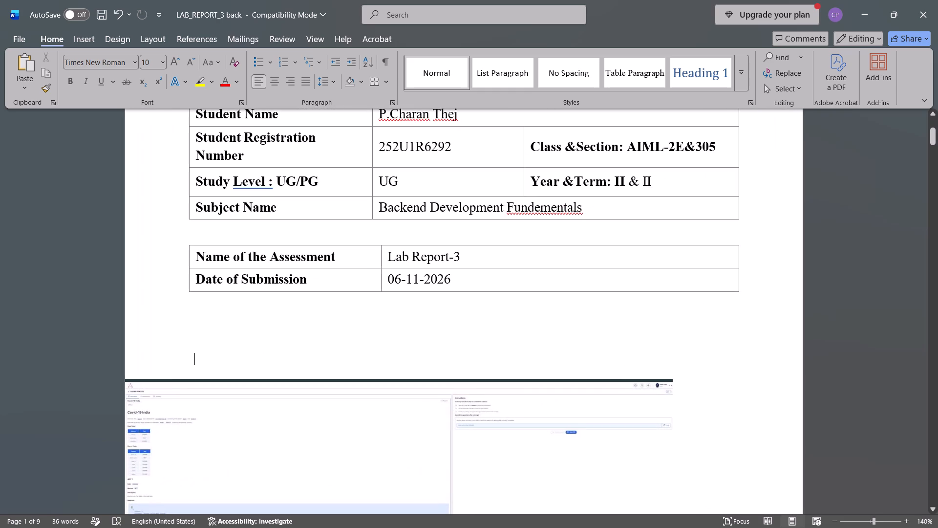
{"action": "scroll", "coordinate": [644, 352], "scroll_direction": "up", "scroll_amount": 2, "text": "ctrl"}
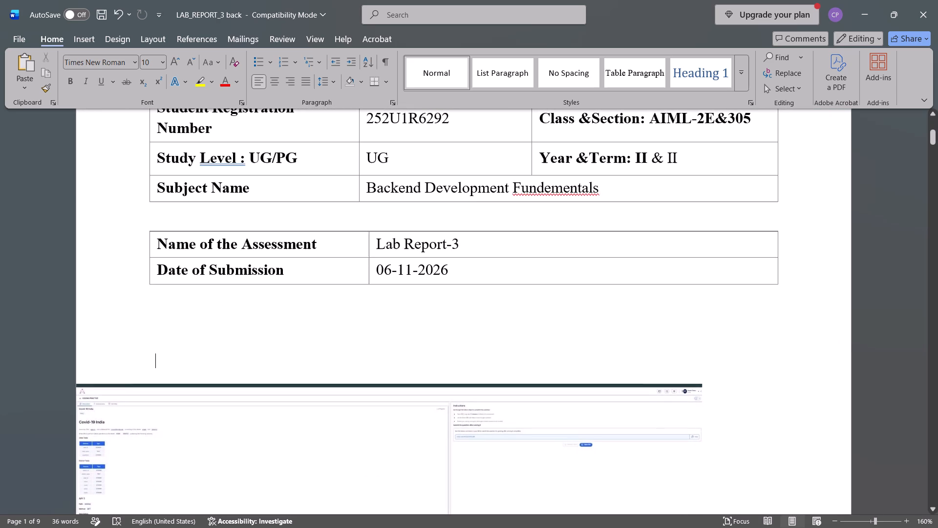
{"action": "scroll", "coordinate": [644, 352], "scroll_direction": "up", "scroll_amount": 4, "text": "ctrl"}
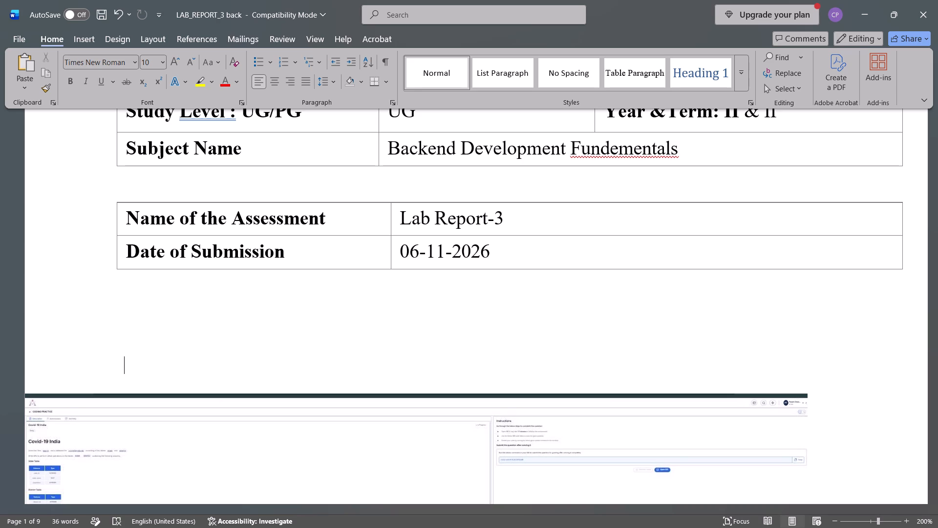
{"action": "scroll", "coordinate": [644, 352], "scroll_direction": "up", "scroll_amount": 1}
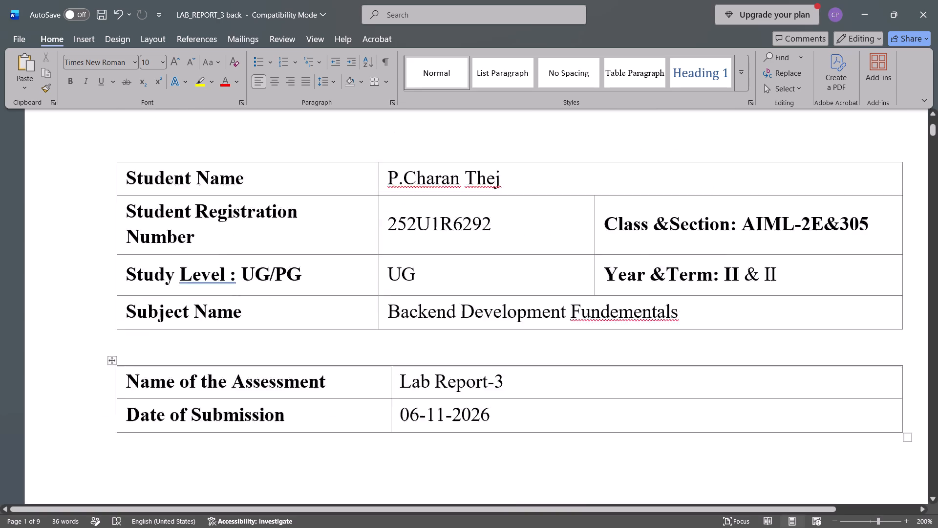
{"action": "scroll", "coordinate": [644, 352], "scroll_direction": "up", "scroll_amount": 1}
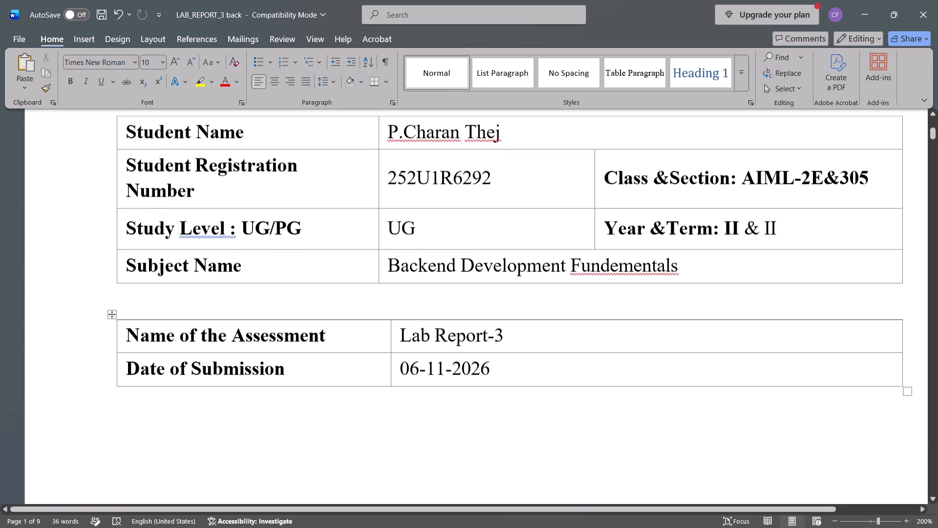
{"action": "scroll", "coordinate": [644, 352], "scroll_direction": "down", "scroll_amount": 2}
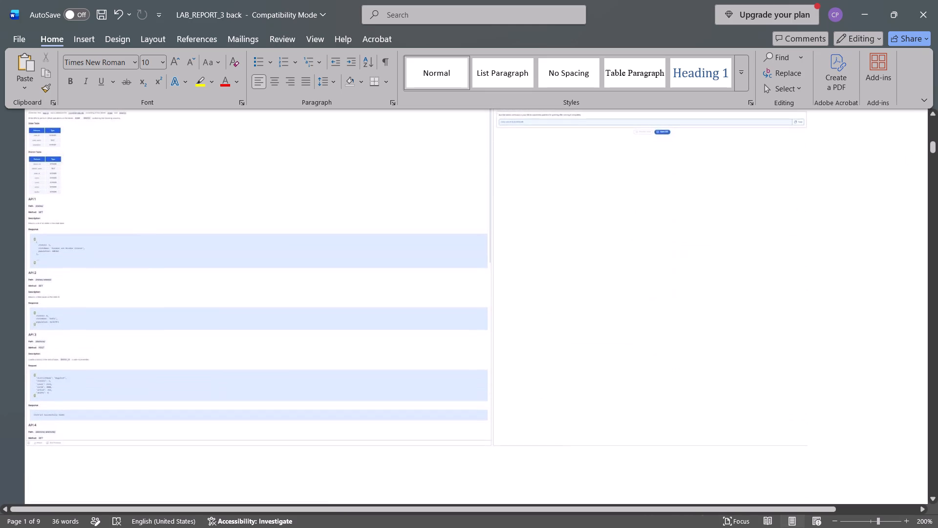
{"action": "scroll", "coordinate": [644, 352], "scroll_direction": "down", "scroll_amount": 3}
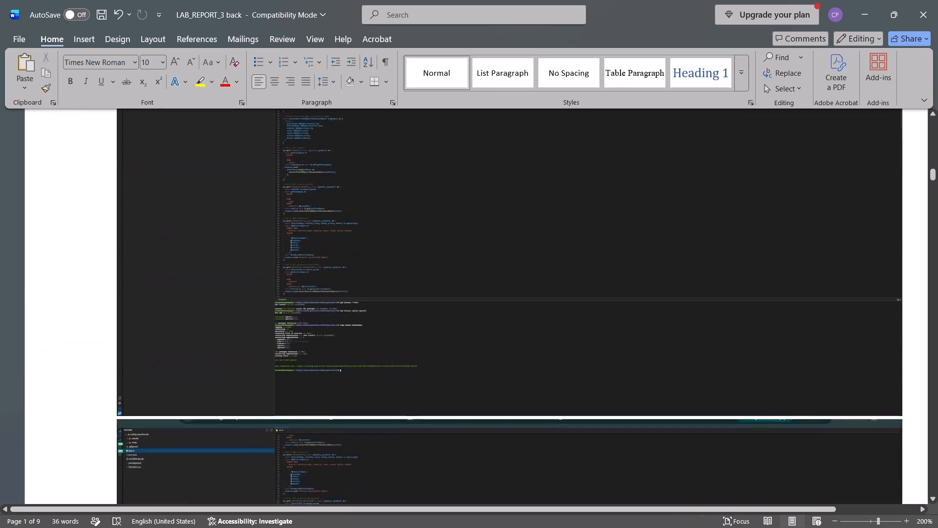
{"action": "scroll", "coordinate": [644, 352], "scroll_direction": "down", "scroll_amount": 2}
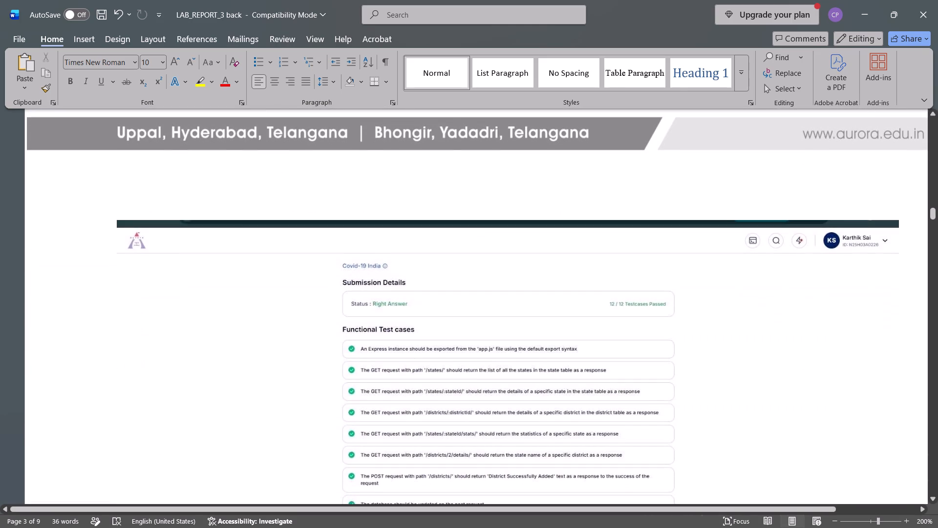
{"action": "scroll", "coordinate": [644, 352], "scroll_direction": "down", "scroll_amount": 1}
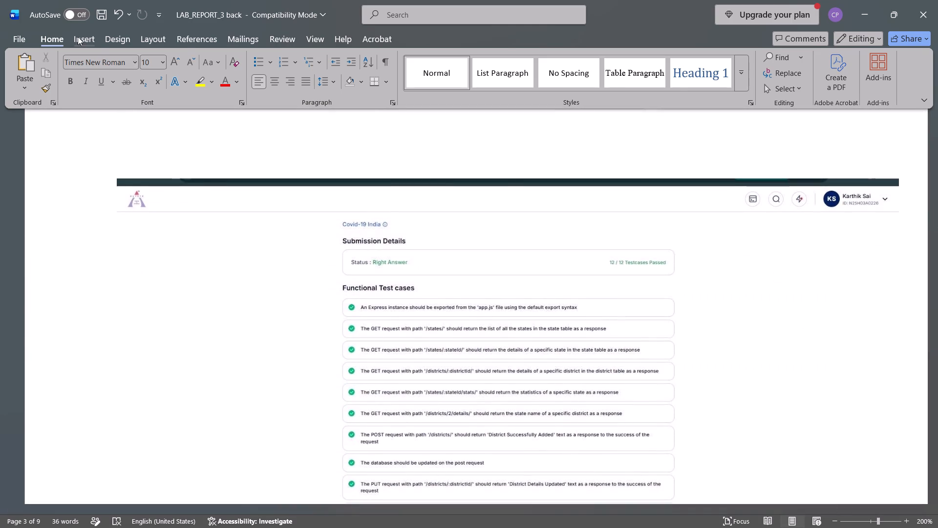
{"action": "left_click", "coordinate": [79, 35]}
{"action": "left_click", "coordinate": [139, 73]}
{"action": "left_click", "coordinate": [163, 127]}
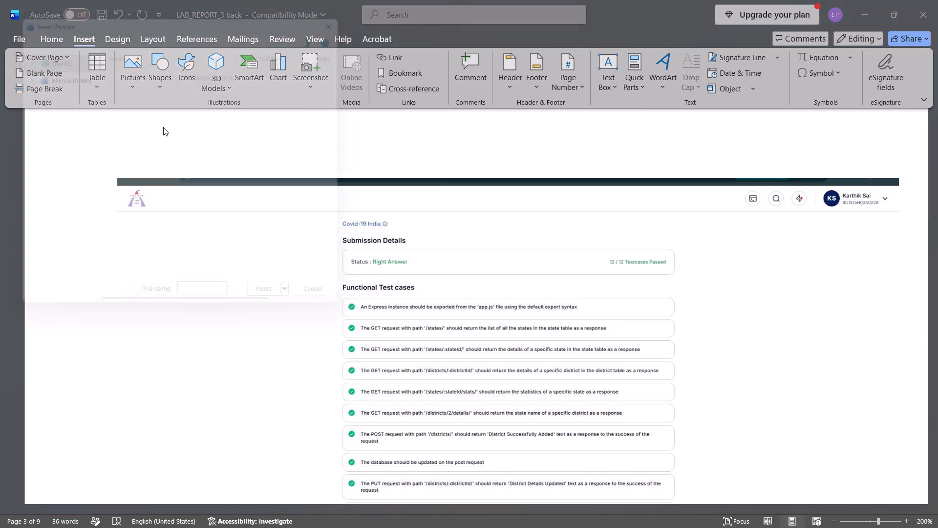
{"action": "scroll", "coordinate": [41, 103], "scroll_direction": "up", "scroll_amount": 7}
{"action": "left_click", "coordinate": [41, 103]}
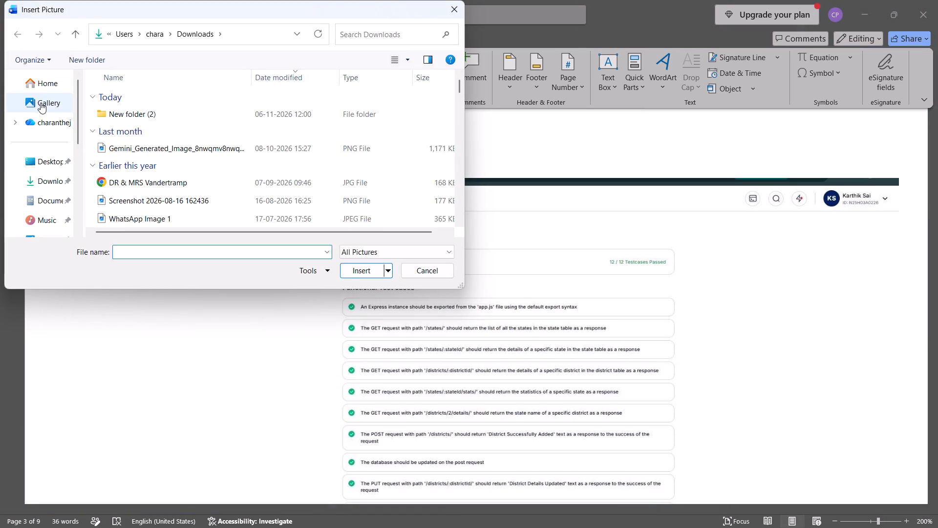
{"action": "scroll", "coordinate": [198, 152], "scroll_direction": "down", "scroll_amount": 4}
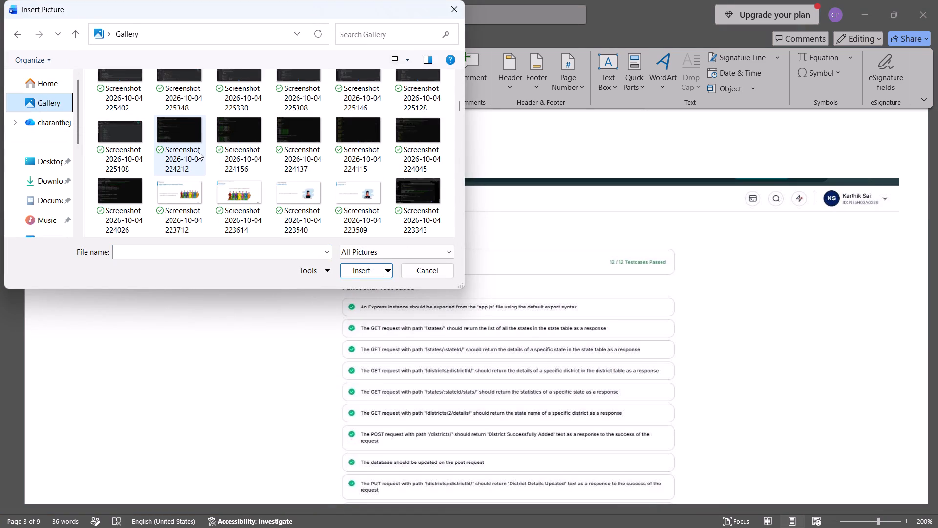
{"action": "scroll", "coordinate": [198, 152], "scroll_direction": "down", "scroll_amount": 4}
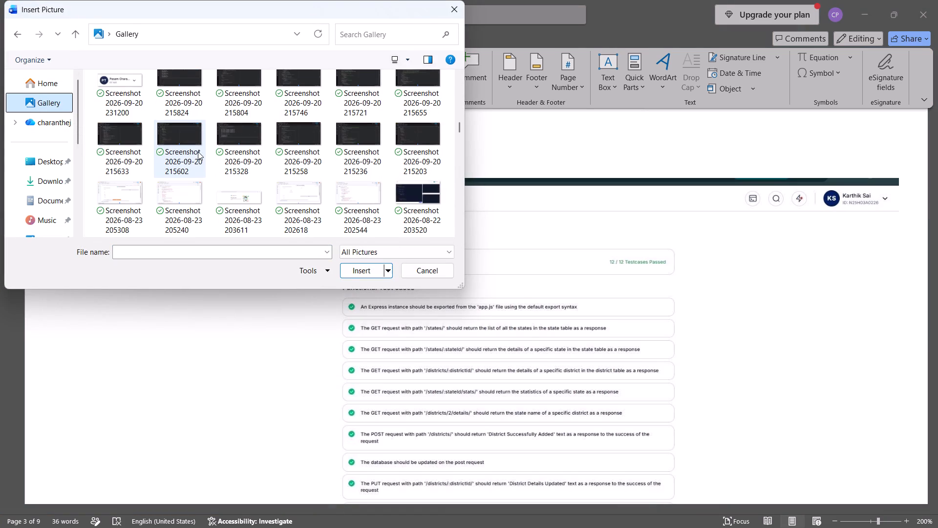
{"action": "scroll", "coordinate": [198, 152], "scroll_direction": "up", "scroll_amount": 2}
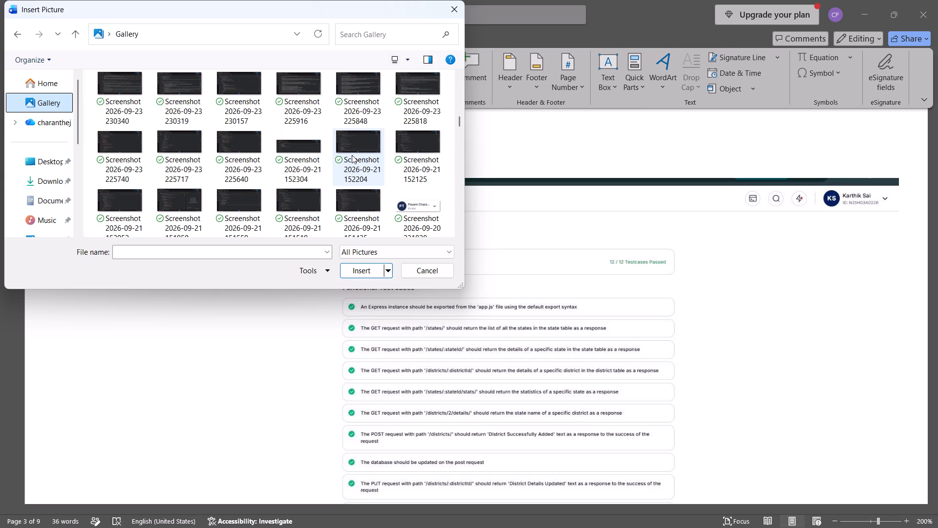
{"action": "left_click", "coordinate": [435, 199]}
{"action": "left_click", "coordinate": [349, 268]}
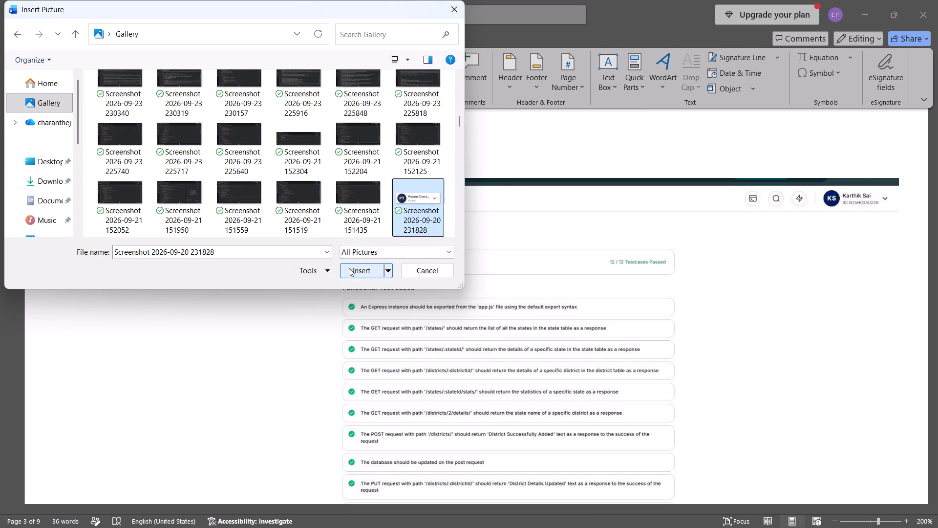
Shrink the newly inserted name badge picture on page 1 proportionally to about 2.63 cm wide and 0.63 cm high.
{"action": "scroll", "coordinate": [255, 247], "scroll_direction": "down", "scroll_amount": 1, "text": "ctrl"}
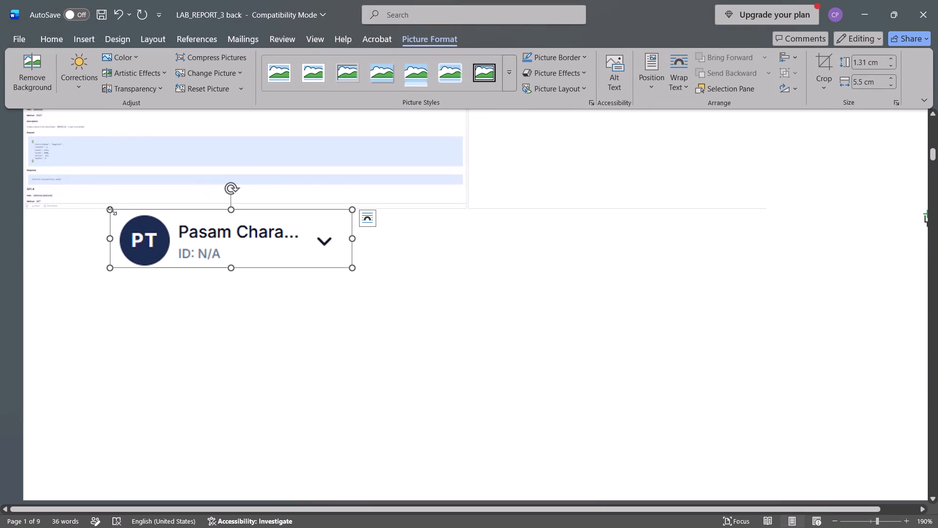
{"action": "left_click_drag", "start_coordinate": [112, 211], "coordinate": [213, 259]}
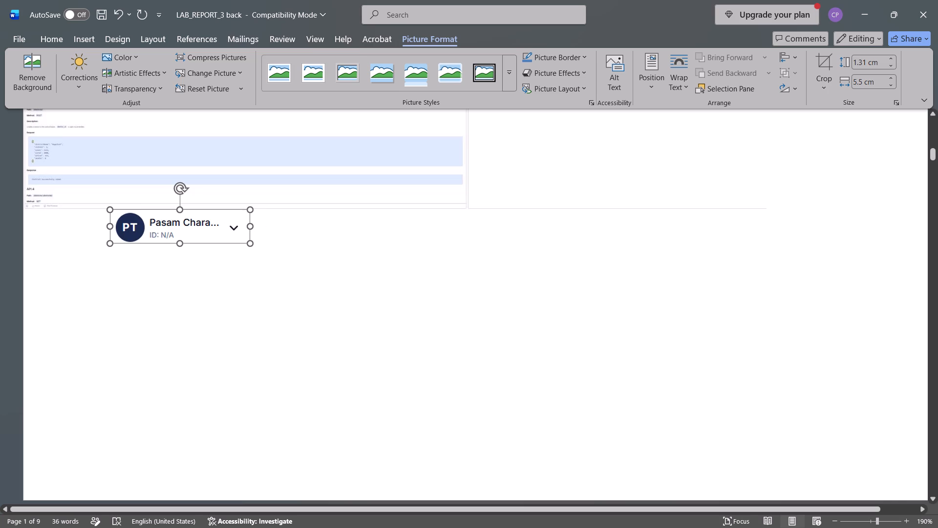
{"action": "left_click_drag", "start_coordinate": [213, 259], "coordinate": [236, 261]}
Set the new name badge's text wrapping to In Front of Text so it can be positioned freely.
{"action": "left_click", "coordinate": [208, 233]}
{"action": "left_click_drag", "start_coordinate": [208, 233], "coordinate": [309, 406]}
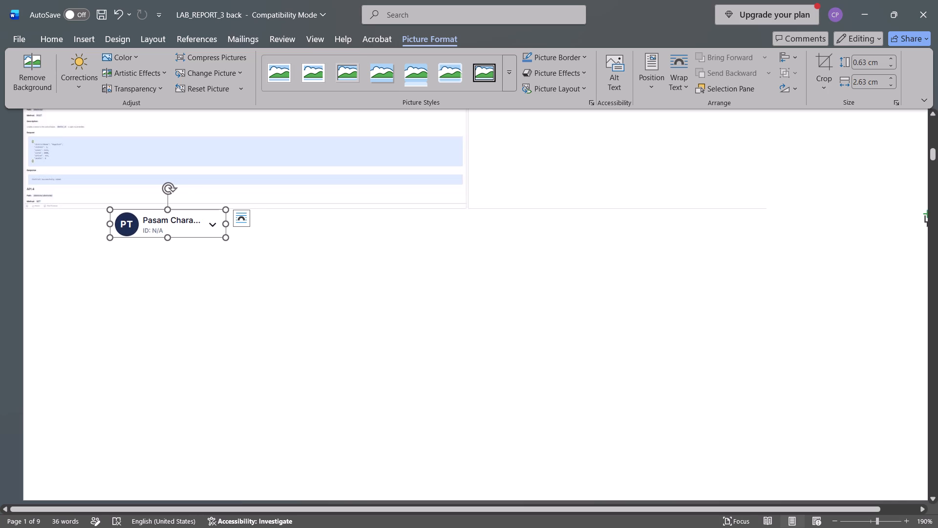
{"action": "left_click_drag", "start_coordinate": [309, 406], "coordinate": [313, 428]}
{"action": "left_click", "coordinate": [248, 215]}
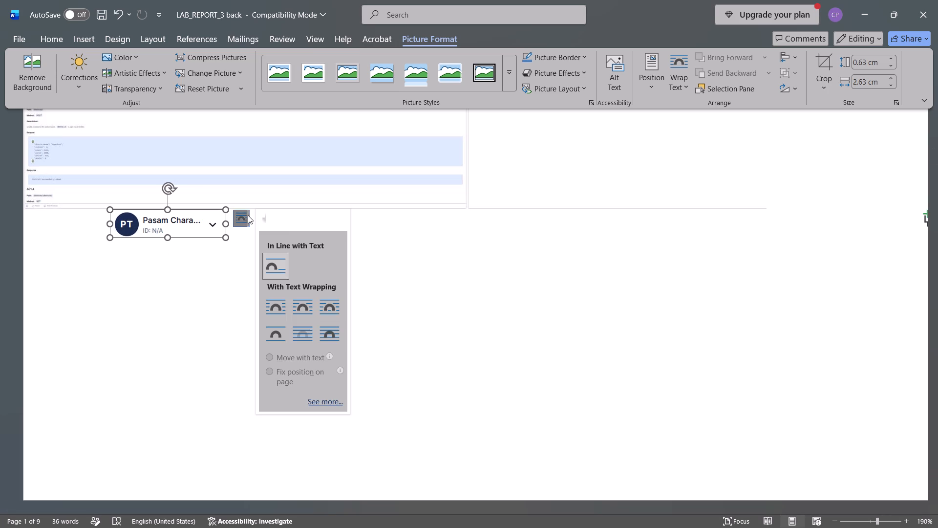
{"action": "left_click", "coordinate": [334, 342]}
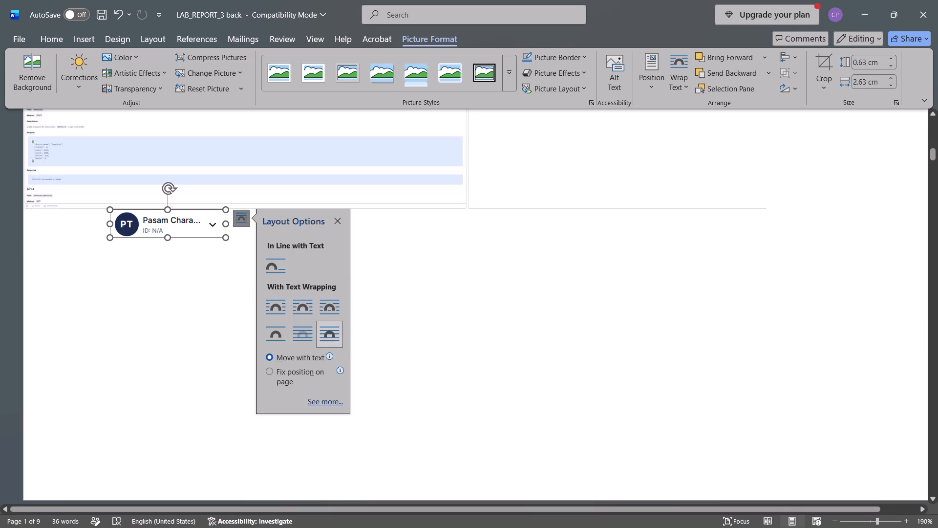
{"action": "left_click", "coordinate": [418, 319]}
Move the name badge from page 1 onto page 2, just beneath the university letterhead.
{"action": "scroll", "coordinate": [418, 319], "scroll_direction": "down", "scroll_amount": 2}
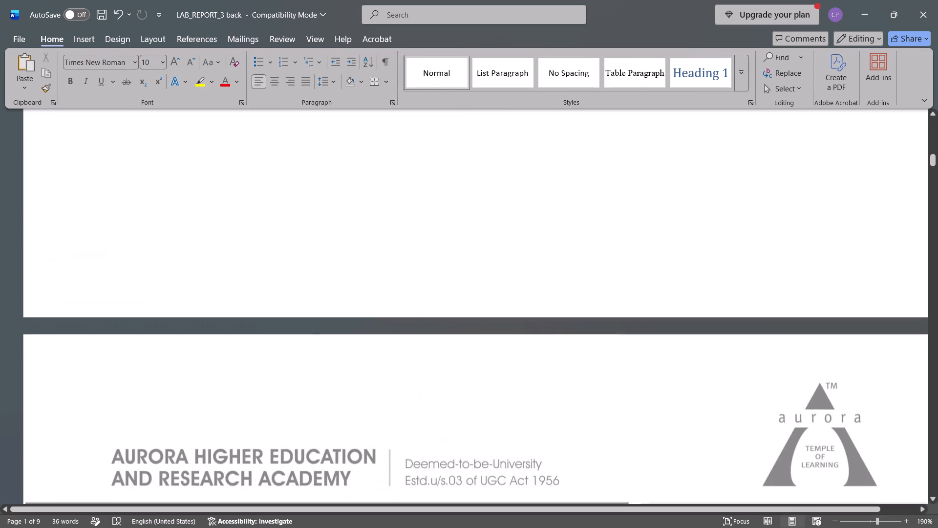
{"action": "scroll", "coordinate": [311, 250], "scroll_direction": "up", "scroll_amount": 2}
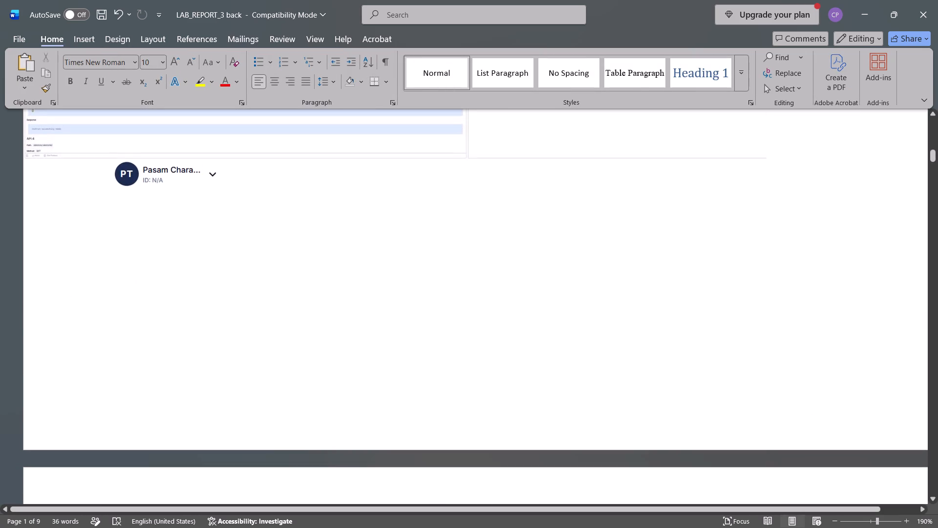
{"action": "left_click_drag", "start_coordinate": [183, 174], "coordinate": [410, 527]}
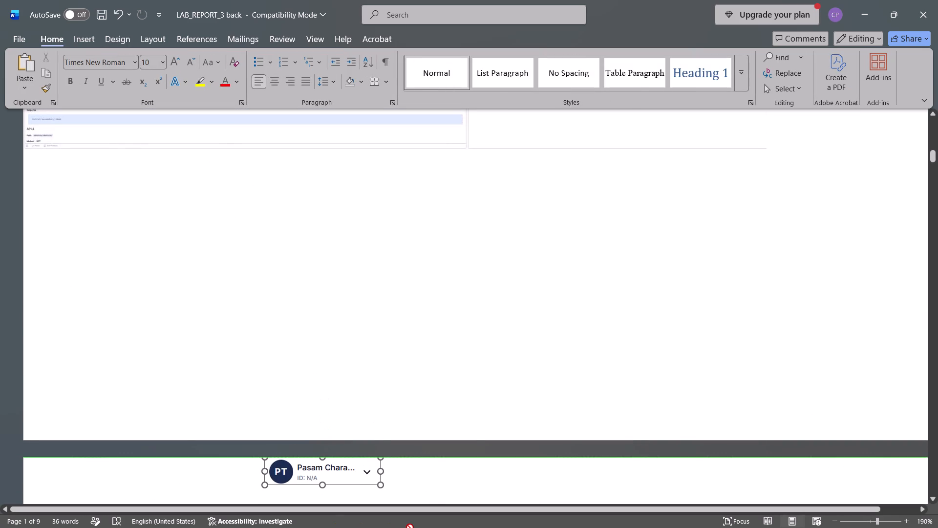
{"action": "left_click_drag", "start_coordinate": [410, 527], "coordinate": [408, 527]}
{"action": "left_click_drag", "start_coordinate": [191, 161], "coordinate": [302, 256]}
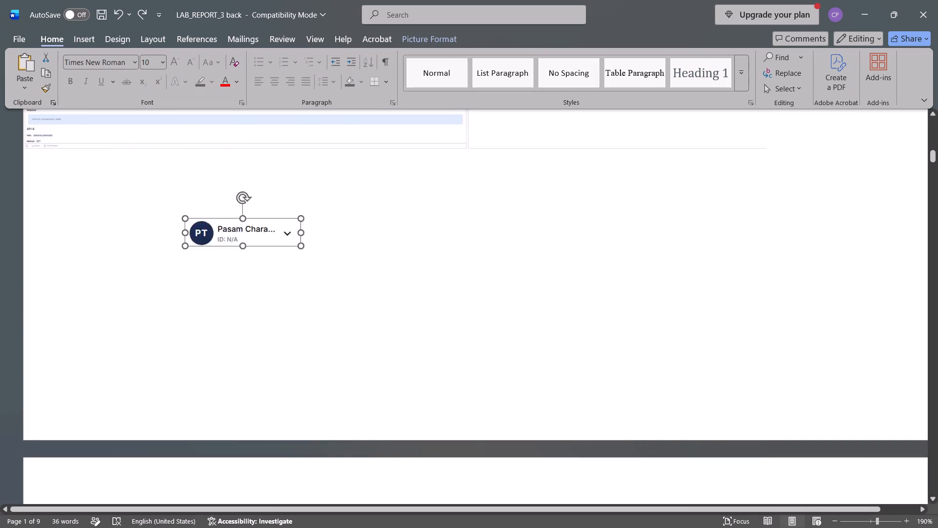
{"action": "left_click_drag", "start_coordinate": [302, 256], "coordinate": [420, 367]}
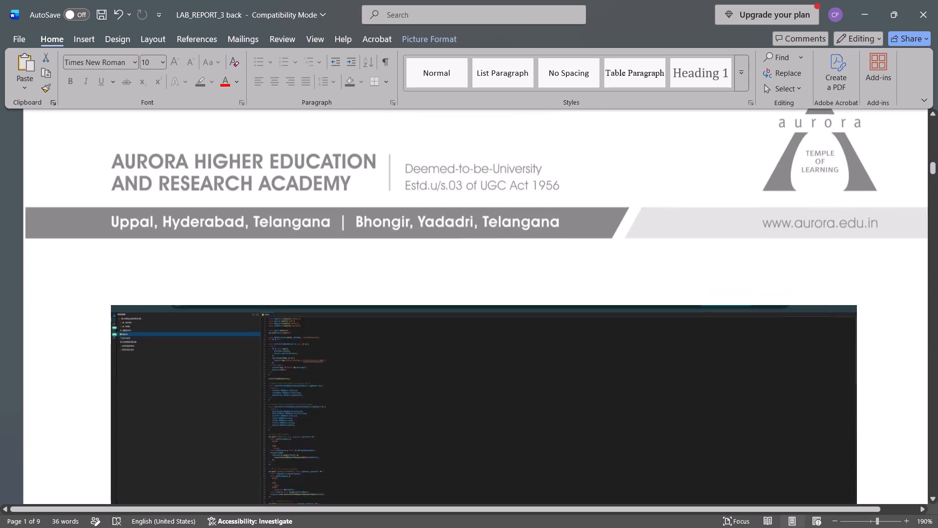
{"action": "scroll", "coordinate": [529, 353], "scroll_direction": "up", "scroll_amount": 1}
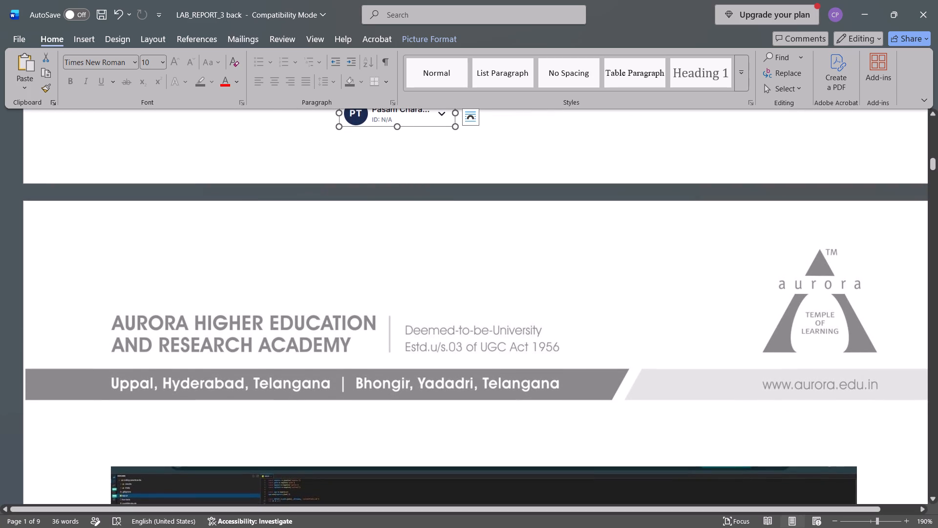
{"action": "left_click_drag", "start_coordinate": [420, 119], "coordinate": [513, 527]}
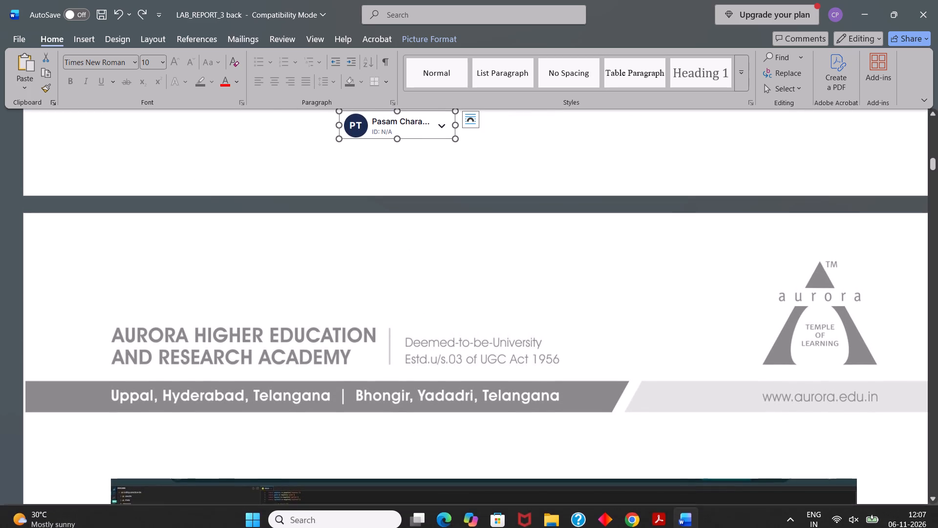
{"action": "left_click_drag", "start_coordinate": [401, 125], "coordinate": [529, 416]}
Move the name badge down page 2 past the first code screenshot and onto the second one.
{"action": "scroll", "coordinate": [621, 386], "scroll_direction": "down", "scroll_amount": 1}
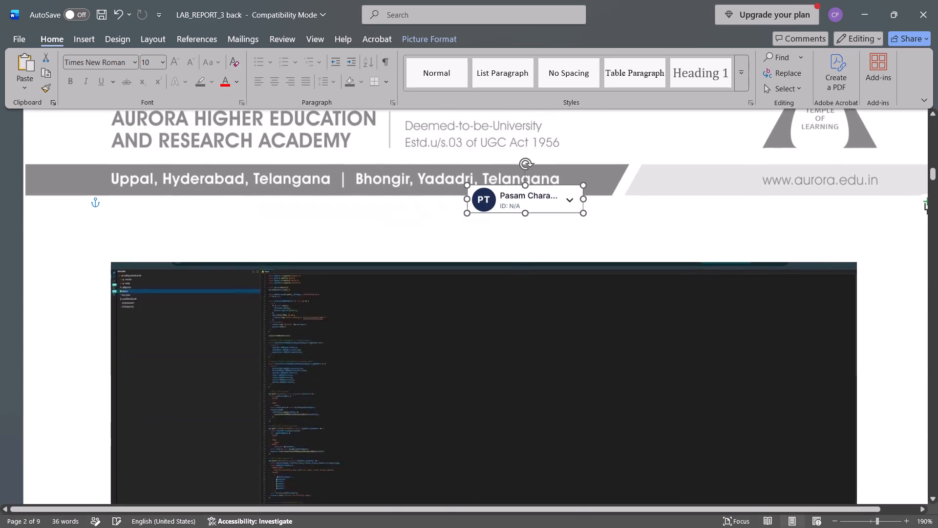
{"action": "scroll", "coordinate": [621, 386], "scroll_direction": "down", "scroll_amount": 3}
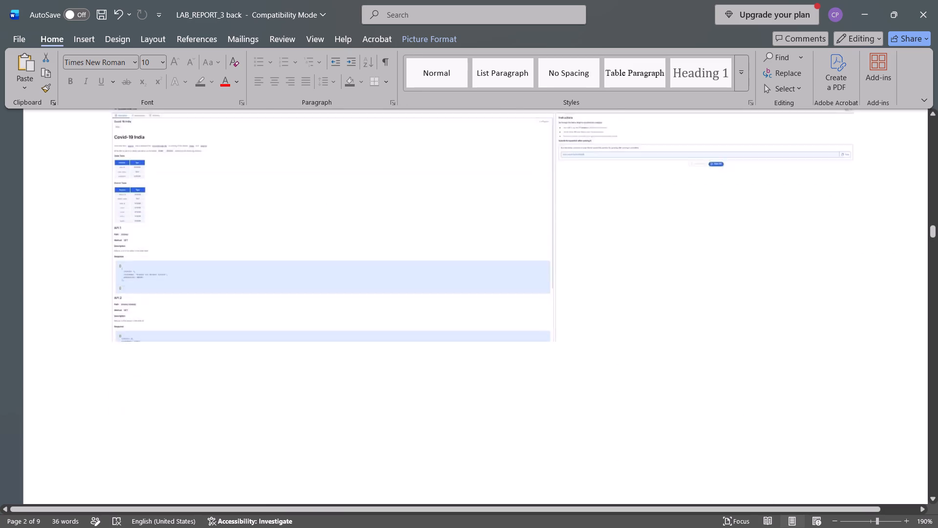
{"action": "scroll", "coordinate": [621, 386], "scroll_direction": "up", "scroll_amount": 5}
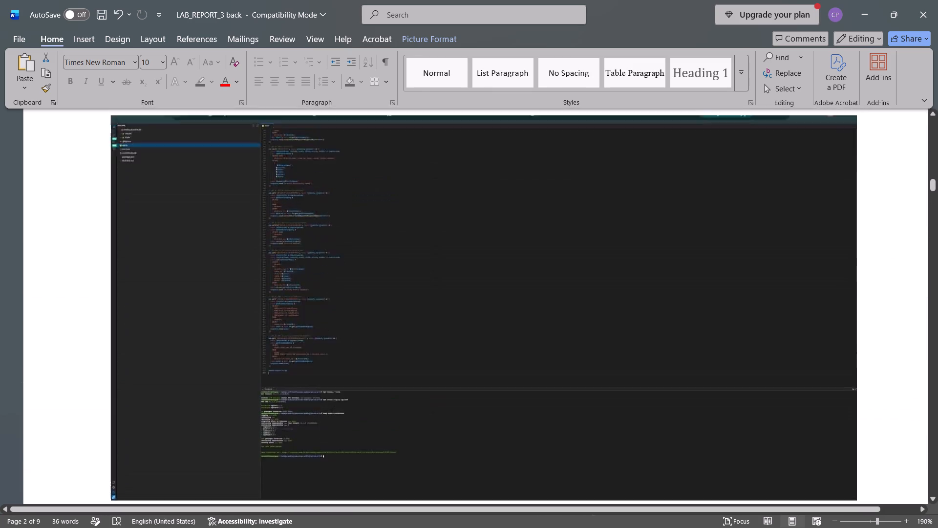
{"action": "scroll", "coordinate": [621, 386], "scroll_direction": "up", "scroll_amount": 2}
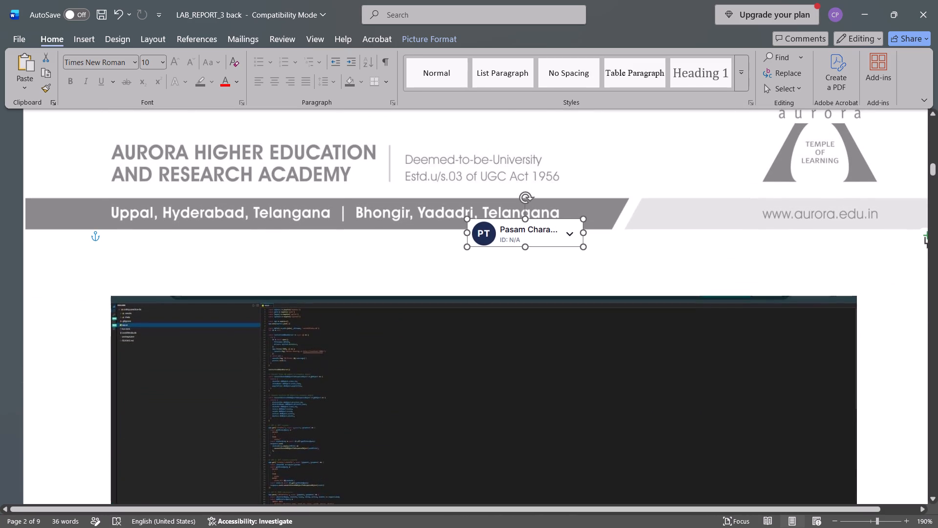
{"action": "left_click_drag", "start_coordinate": [561, 243], "coordinate": [629, 527]}
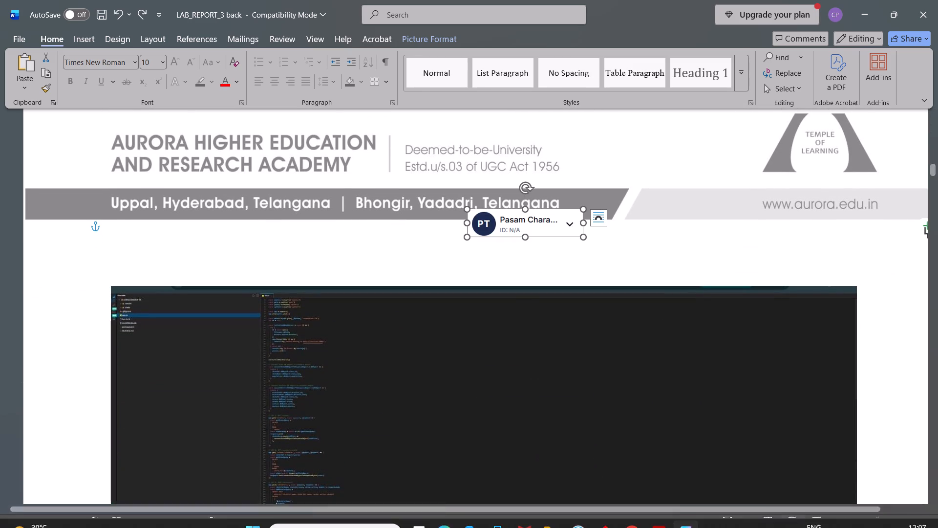
{"action": "left_click_drag", "start_coordinate": [569, 224], "coordinate": [527, 482]}
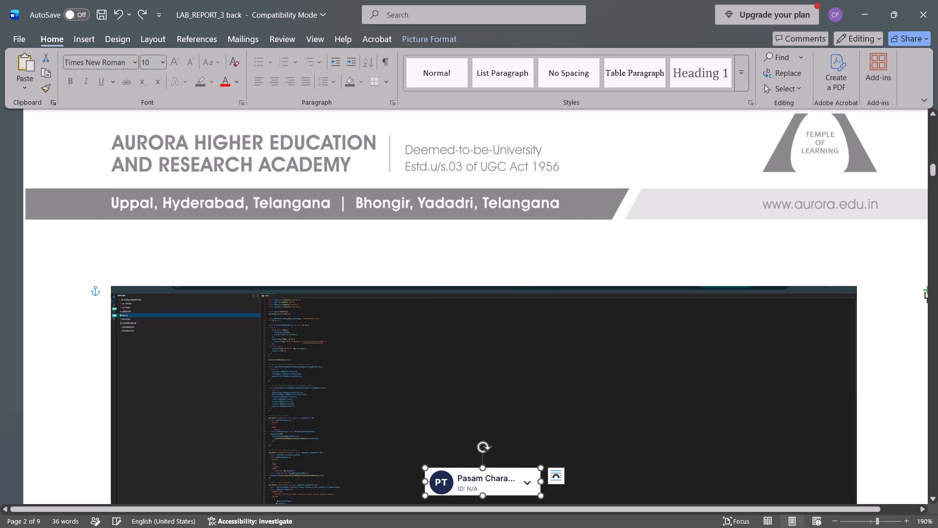
{"action": "scroll", "coordinate": [640, 407], "scroll_direction": "down", "scroll_amount": 1}
{"action": "scroll", "coordinate": [608, 411], "scroll_direction": "up", "scroll_amount": 1}
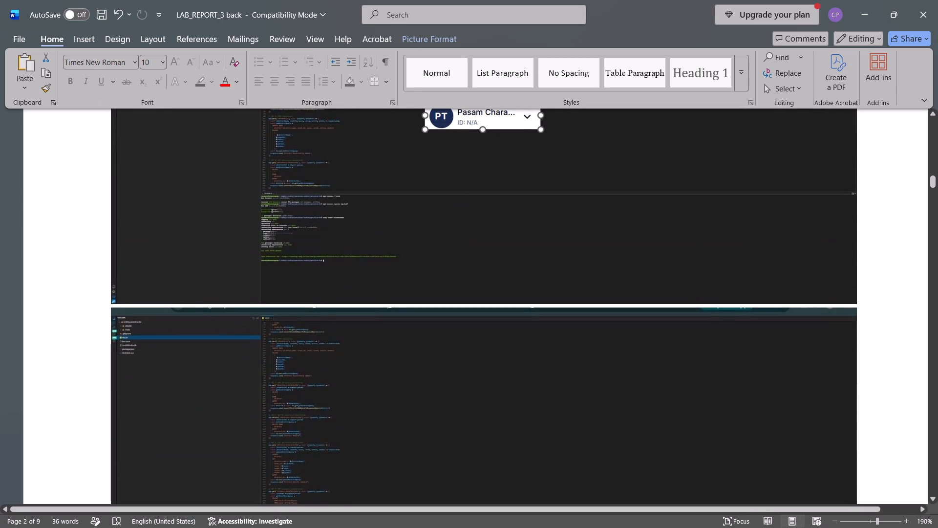
{"action": "left_click_drag", "start_coordinate": [481, 121], "coordinate": [497, 527]}
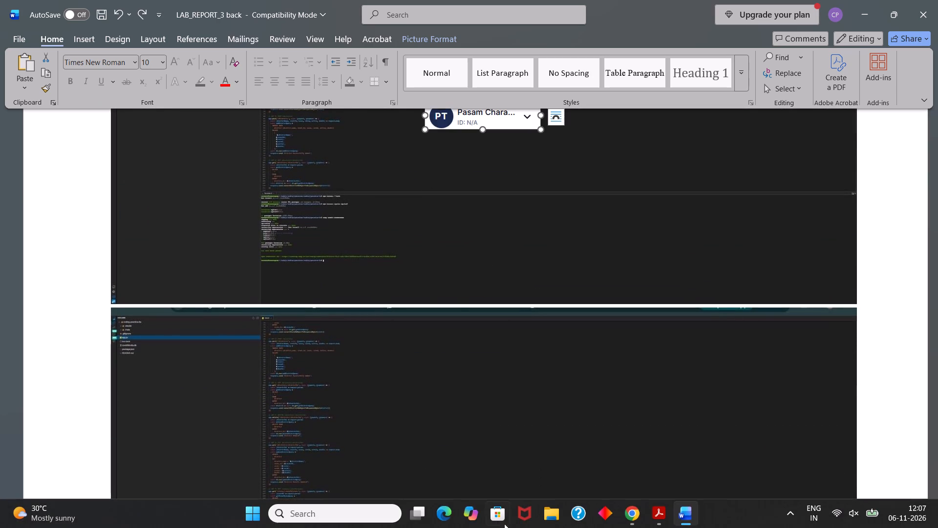
{"action": "left_click_drag", "start_coordinate": [462, 122], "coordinate": [490, 340]}
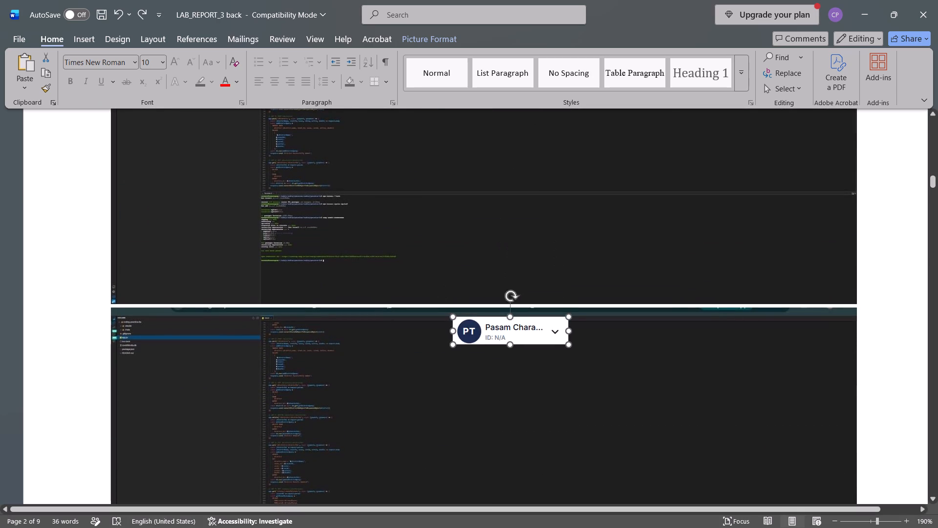
{"action": "left_click_drag", "start_coordinate": [490, 340], "coordinate": [515, 406]}
Move the name badge further down page 2 into the blank area below the second code screenshot.
{"action": "scroll", "coordinate": [645, 409], "scroll_direction": "down", "scroll_amount": 1}
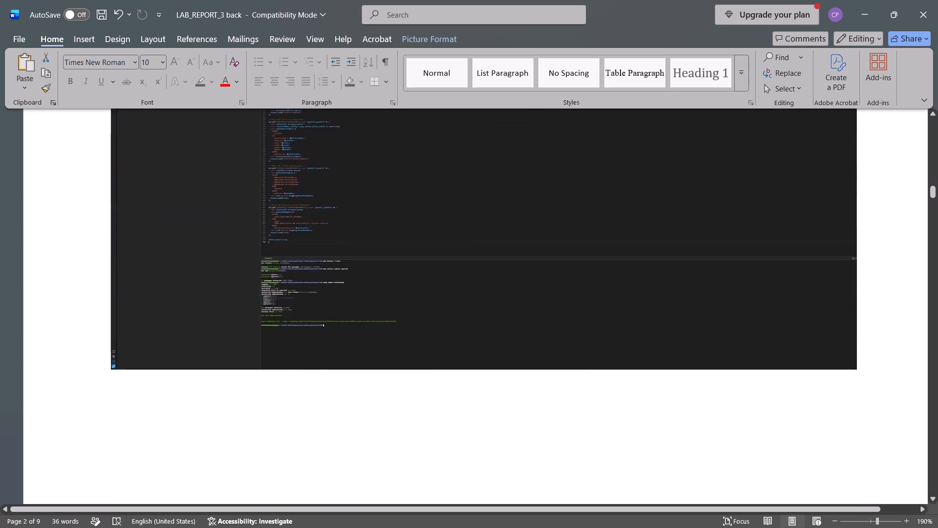
{"action": "scroll", "coordinate": [645, 409], "scroll_direction": "up", "scroll_amount": 1}
{"action": "left_click_drag", "start_coordinate": [560, 158], "coordinate": [570, 380]}
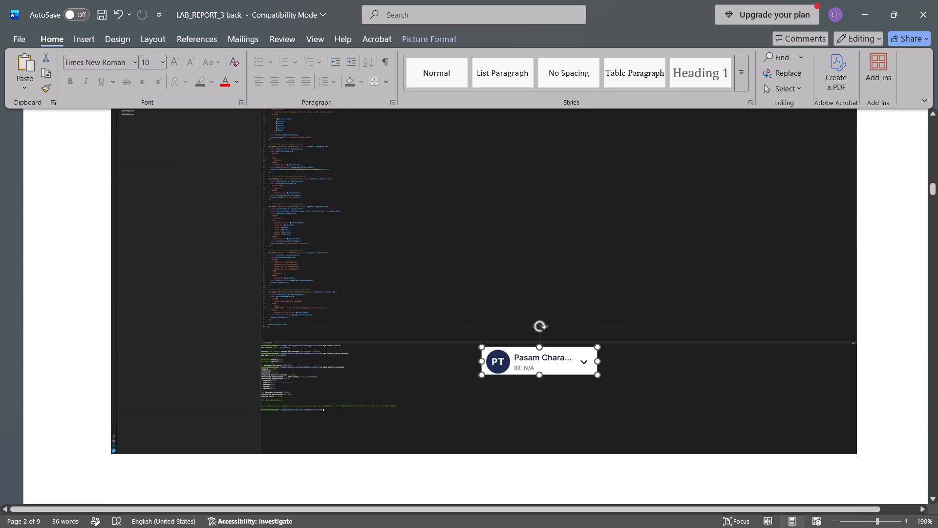
{"action": "left_click_drag", "start_coordinate": [570, 380], "coordinate": [604, 527]}
{"action": "left_click_drag", "start_coordinate": [571, 161], "coordinate": [643, 509]}
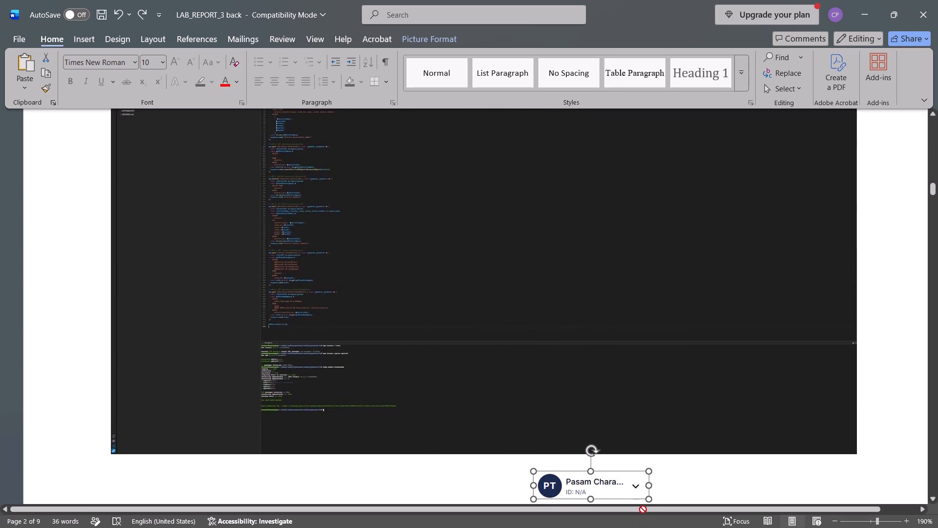
{"action": "left_click_drag", "start_coordinate": [643, 509], "coordinate": [631, 468]}
{"action": "scroll", "coordinate": [666, 470], "scroll_direction": "down", "scroll_amount": 1}
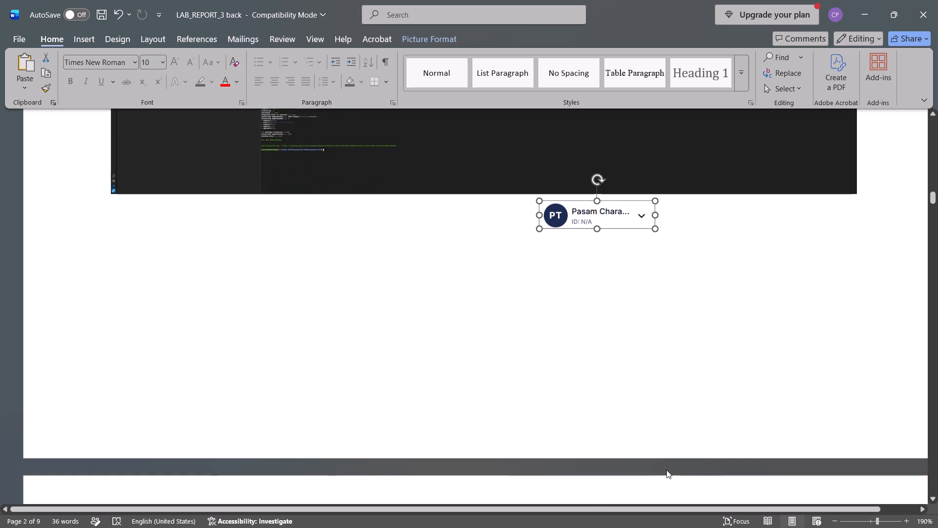
{"action": "scroll", "coordinate": [666, 470], "scroll_direction": "down", "scroll_amount": 1}
{"action": "left_click_drag", "start_coordinate": [617, 141], "coordinate": [624, 320]}
Move the name badge from page 2 onto page 3's letterhead, above the Submission Details screenshot.
{"action": "scroll", "coordinate": [715, 336], "scroll_direction": "down", "scroll_amount": 1}
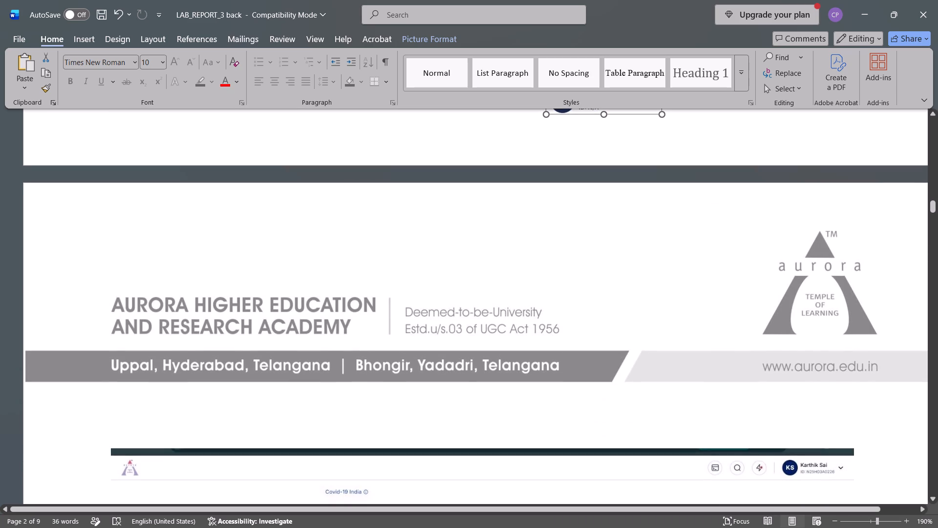
{"action": "left_click_drag", "start_coordinate": [638, 113], "coordinate": [637, 387]}
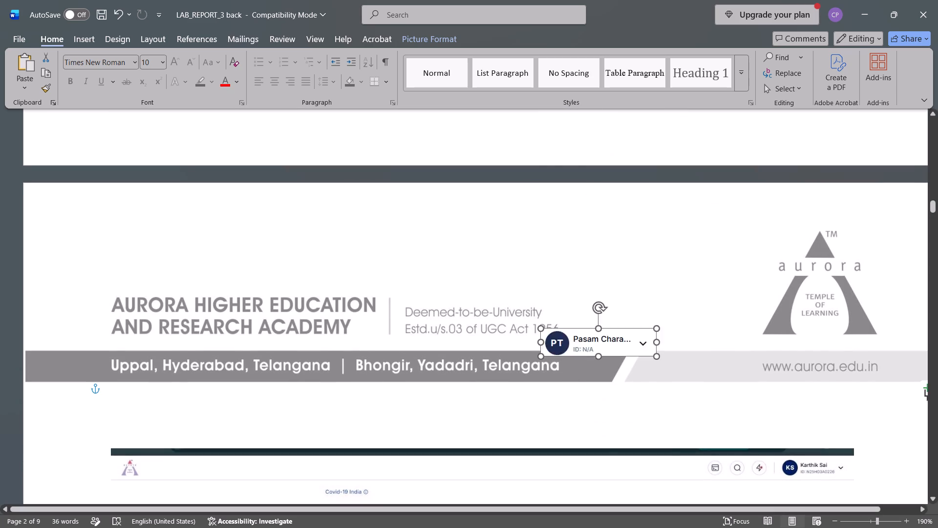
{"action": "left_click_drag", "start_coordinate": [637, 387], "coordinate": [644, 505]}
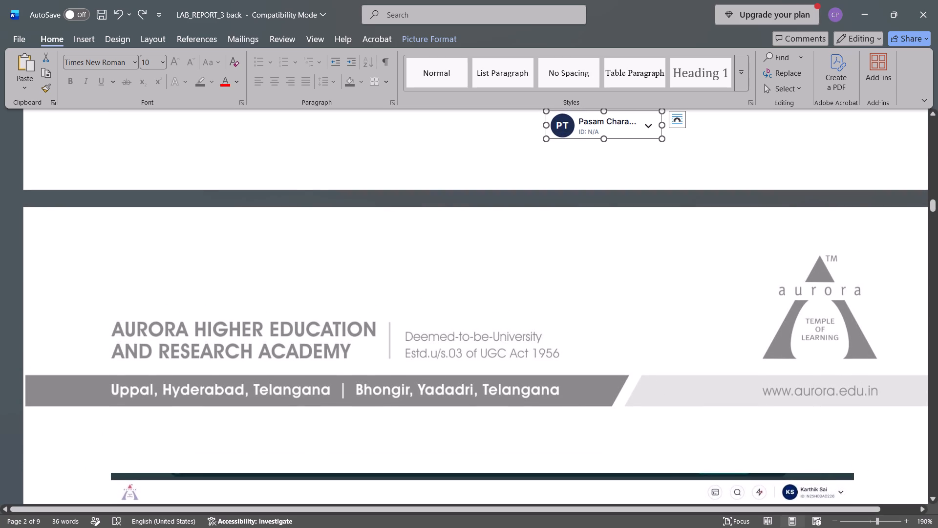
{"action": "left_click_drag", "start_coordinate": [618, 135], "coordinate": [613, 366]}
Shrink the name badge on page 3 by about a third to match the screenshot's account name area.
{"action": "scroll", "coordinate": [674, 367], "scroll_direction": "down", "scroll_amount": 1}
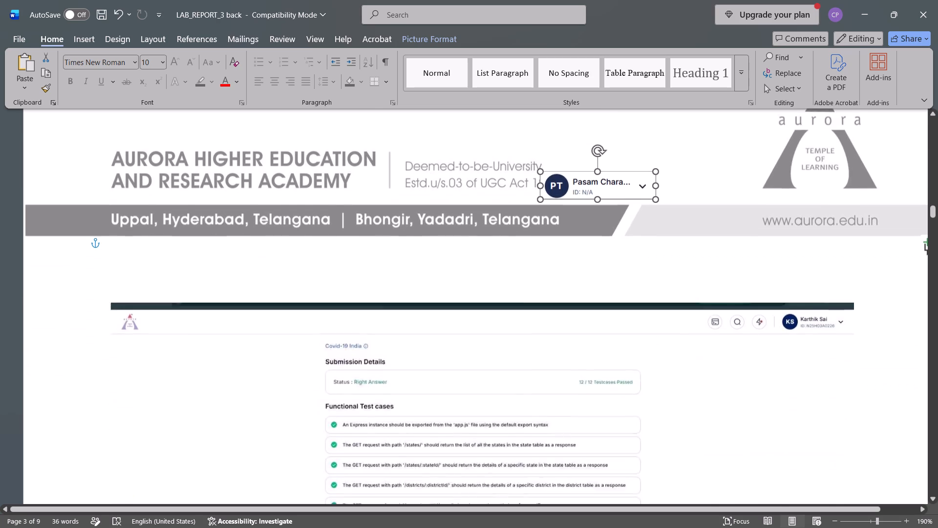
{"action": "scroll", "coordinate": [674, 367], "scroll_direction": "down", "scroll_amount": 1}
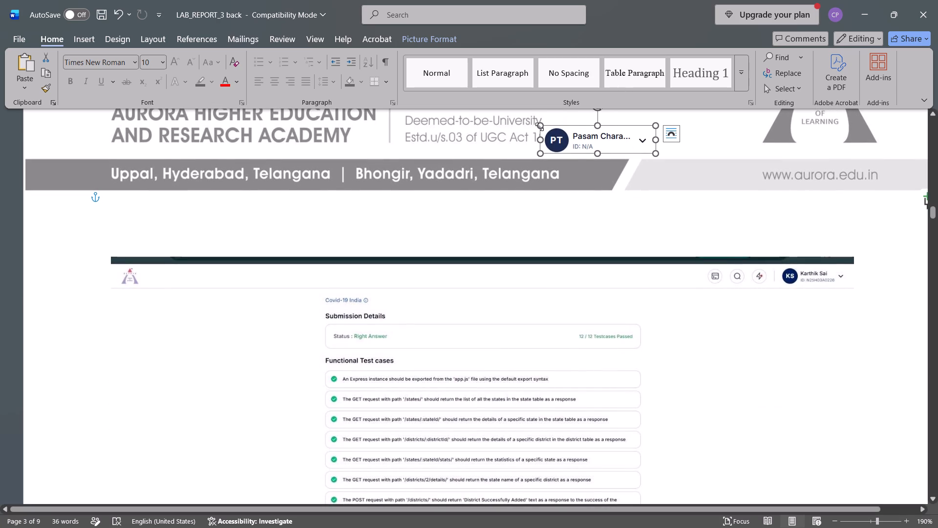
{"action": "left_click_drag", "start_coordinate": [539, 127], "coordinate": [579, 138]}
Place the name badge over the account name in the Submission Details screenshot's header and fine-tune its alignment.
{"action": "left_click_drag", "start_coordinate": [607, 142], "coordinate": [642, 164]}
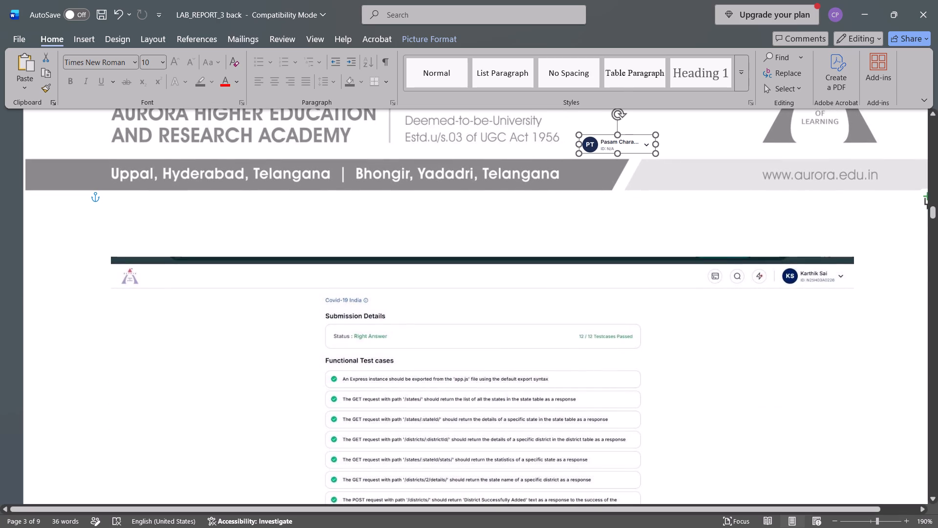
{"action": "left_click_drag", "start_coordinate": [642, 164], "coordinate": [799, 272]}
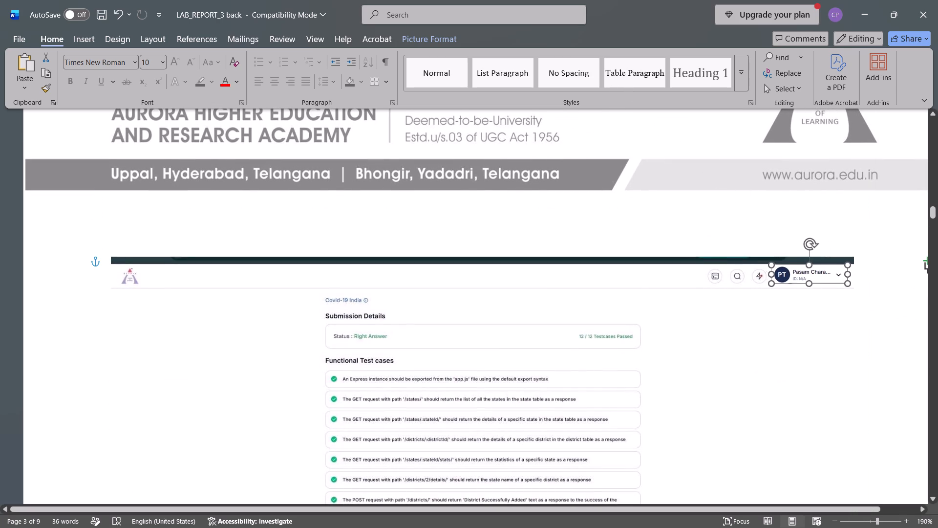
{"action": "left_click_drag", "start_coordinate": [799, 272], "coordinate": [805, 275]}
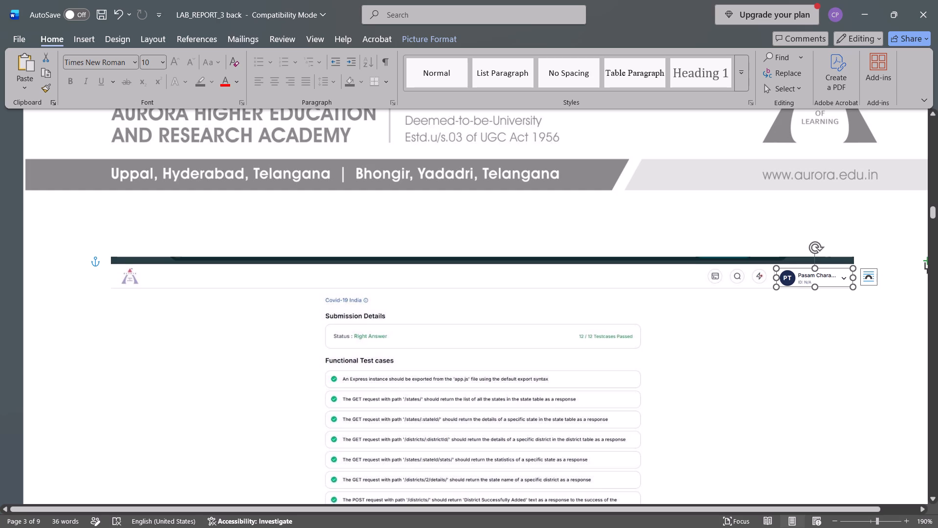
{"action": "left_click", "coordinate": [805, 277]}
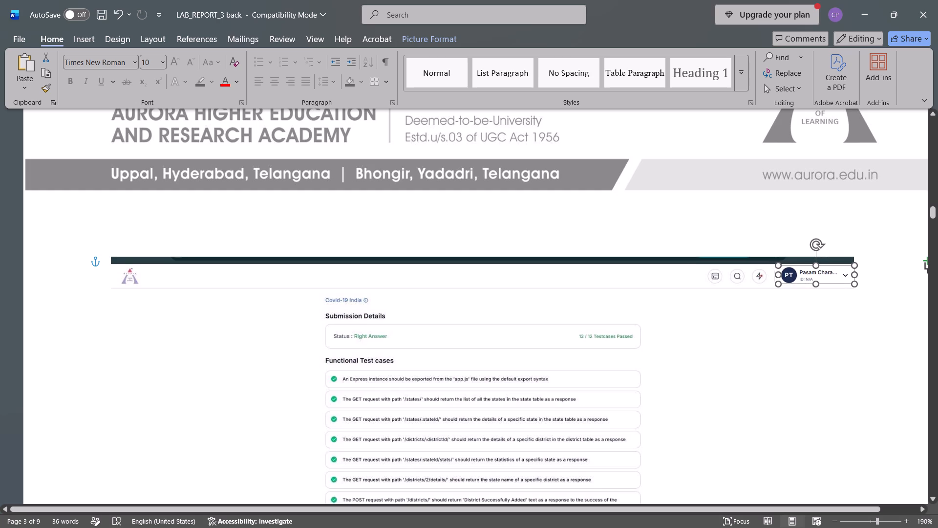
{"action": "left_click", "coordinate": [806, 276]}
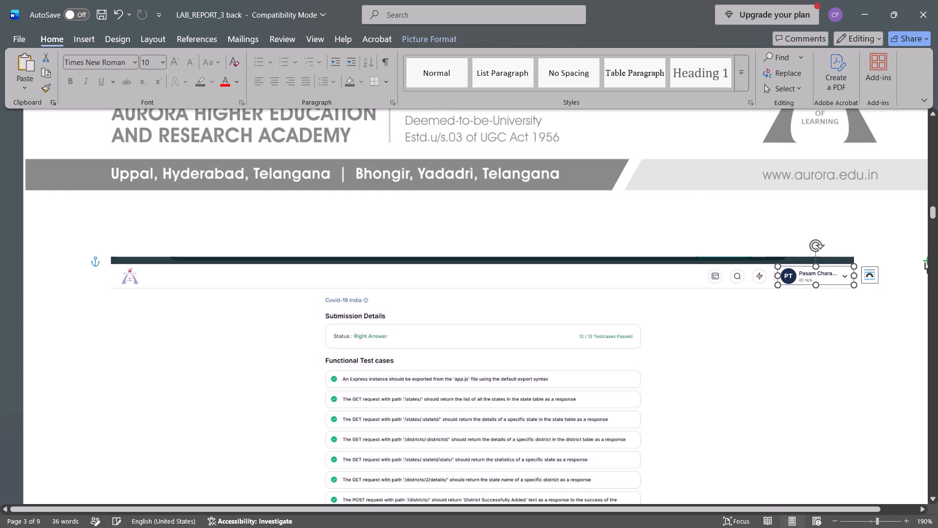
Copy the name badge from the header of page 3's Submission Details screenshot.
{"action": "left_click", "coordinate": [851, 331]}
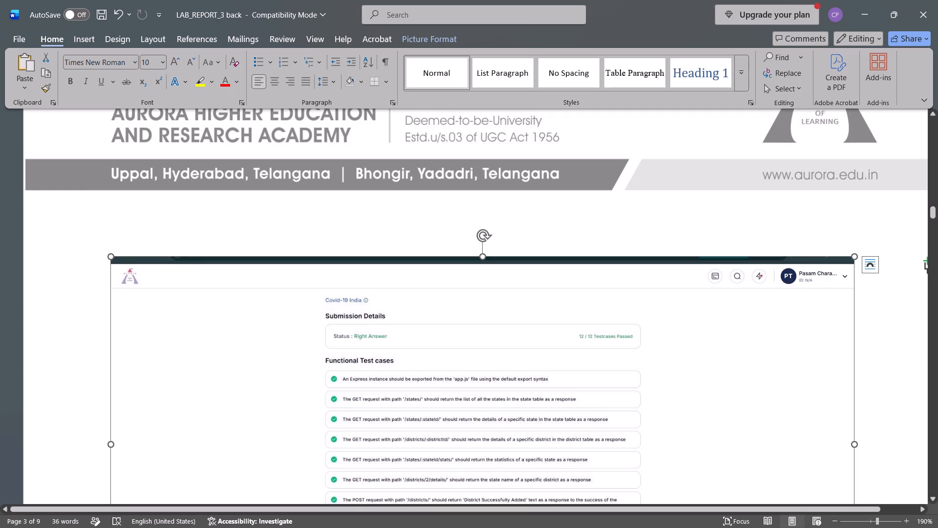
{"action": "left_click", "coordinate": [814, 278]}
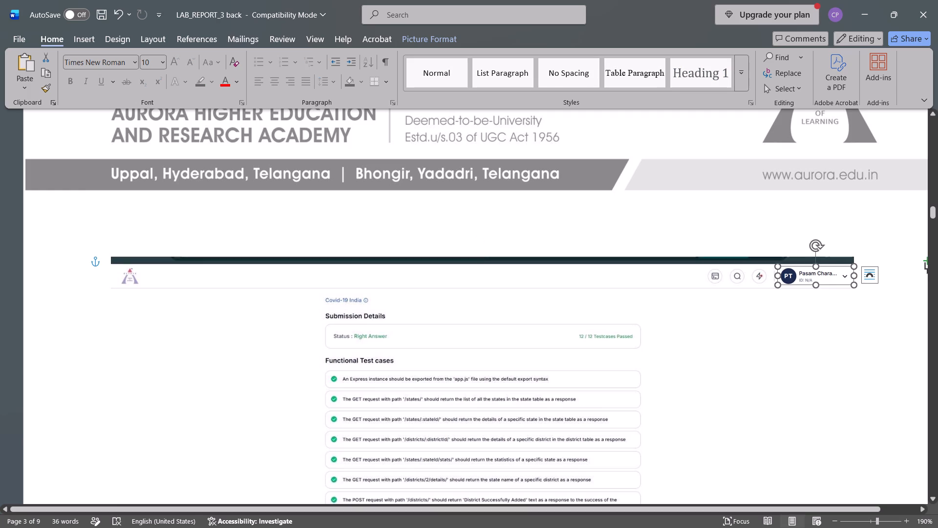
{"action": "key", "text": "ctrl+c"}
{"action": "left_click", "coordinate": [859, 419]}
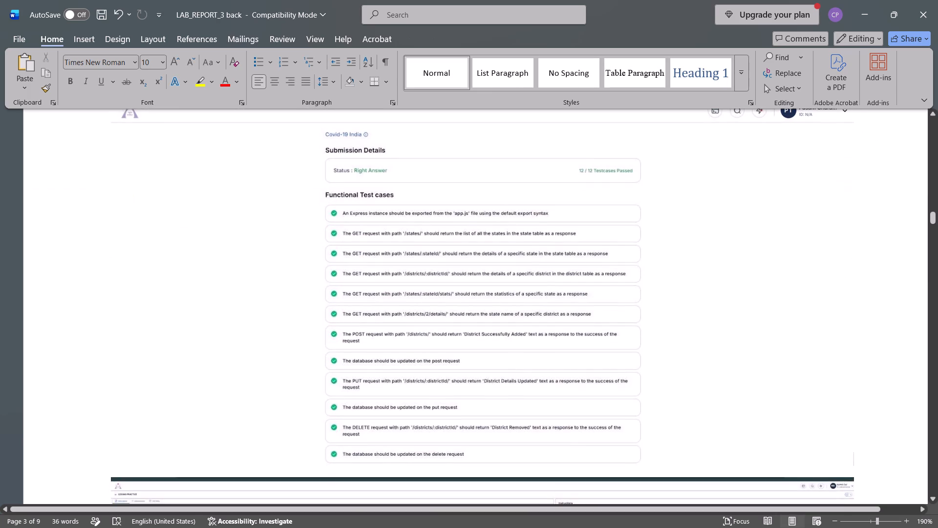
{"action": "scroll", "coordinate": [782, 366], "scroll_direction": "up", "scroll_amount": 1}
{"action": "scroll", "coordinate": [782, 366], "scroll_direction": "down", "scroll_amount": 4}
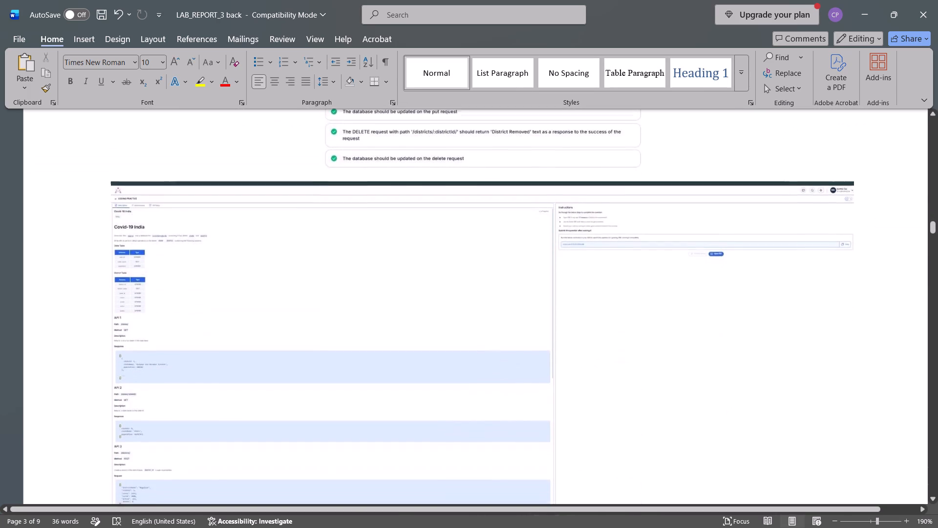
Copy the smaller name badge from the header of page 1's Covid-19 India screenshot.
{"action": "scroll", "coordinate": [807, 330], "scroll_direction": "up", "scroll_amount": 7}
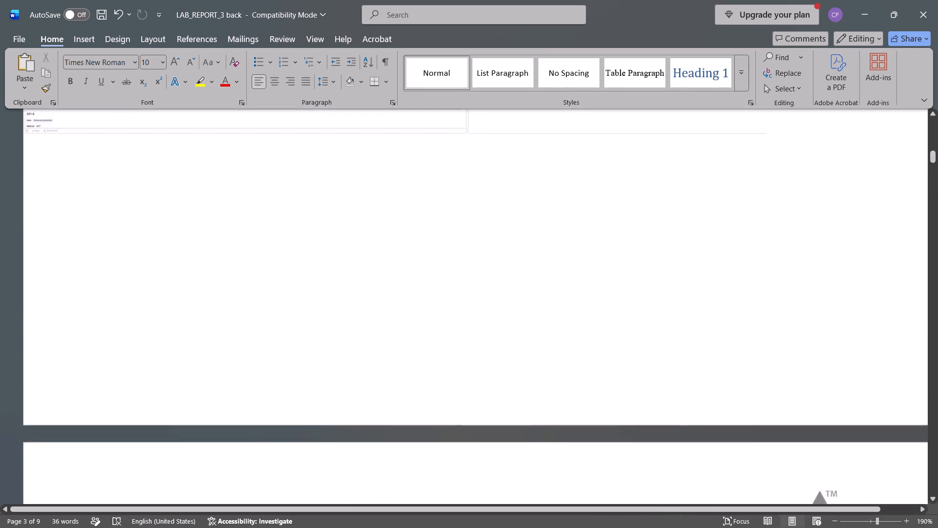
{"action": "scroll", "coordinate": [807, 330], "scroll_direction": "up", "scroll_amount": 1}
{"action": "scroll", "coordinate": [807, 330], "scroll_direction": "down", "scroll_amount": 1}
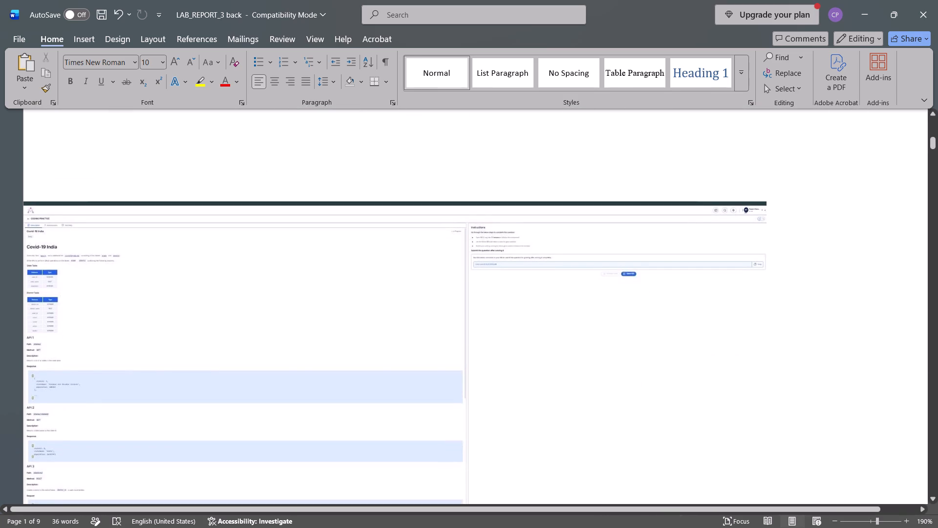
{"action": "scroll", "coordinate": [769, 310], "scroll_direction": "up", "scroll_amount": 1, "text": "ctrl"}
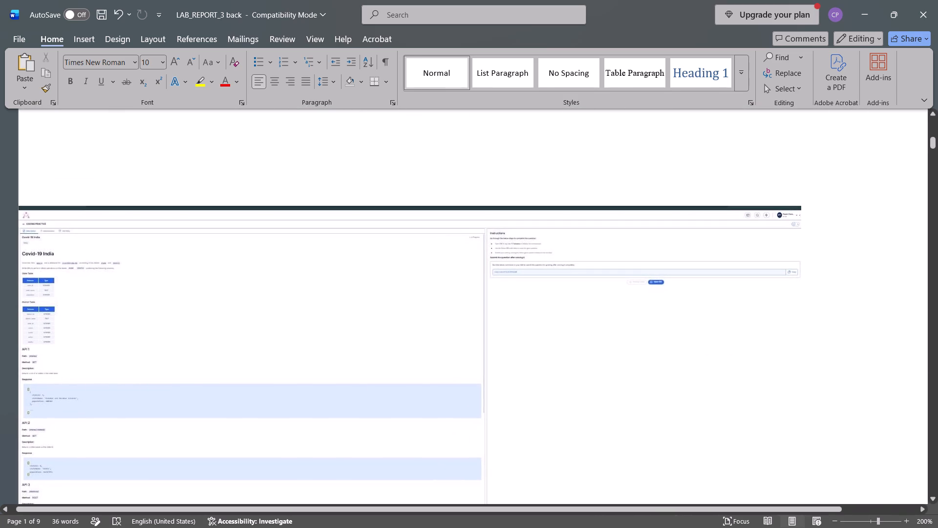
{"action": "left_click", "coordinate": [782, 213]}
{"action": "key", "text": "ctrl+c"}
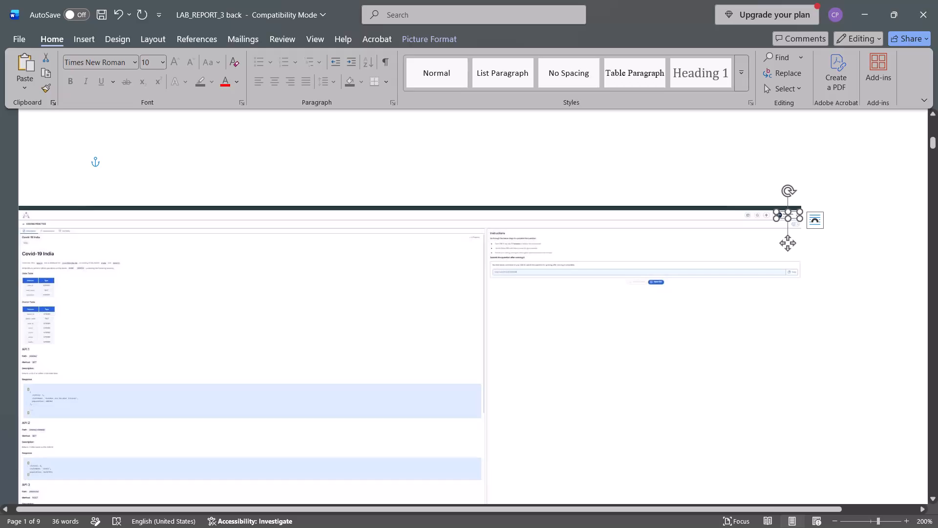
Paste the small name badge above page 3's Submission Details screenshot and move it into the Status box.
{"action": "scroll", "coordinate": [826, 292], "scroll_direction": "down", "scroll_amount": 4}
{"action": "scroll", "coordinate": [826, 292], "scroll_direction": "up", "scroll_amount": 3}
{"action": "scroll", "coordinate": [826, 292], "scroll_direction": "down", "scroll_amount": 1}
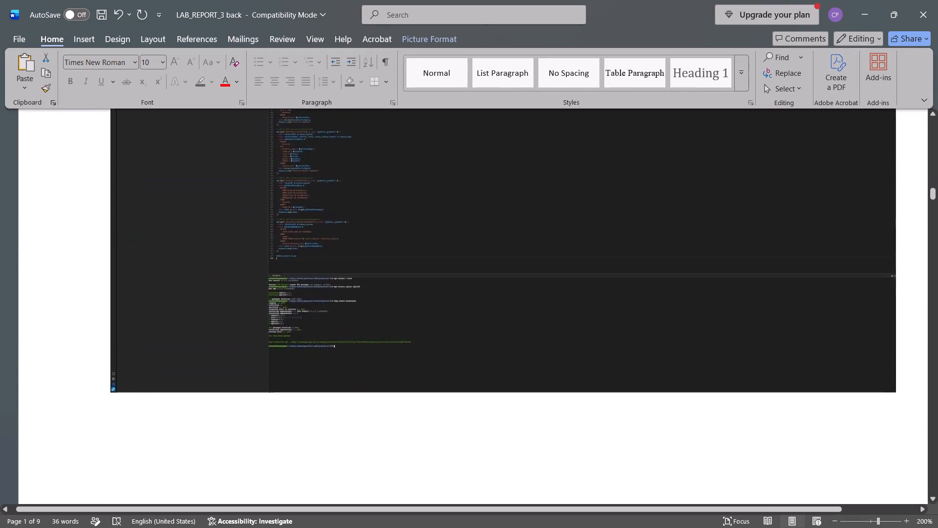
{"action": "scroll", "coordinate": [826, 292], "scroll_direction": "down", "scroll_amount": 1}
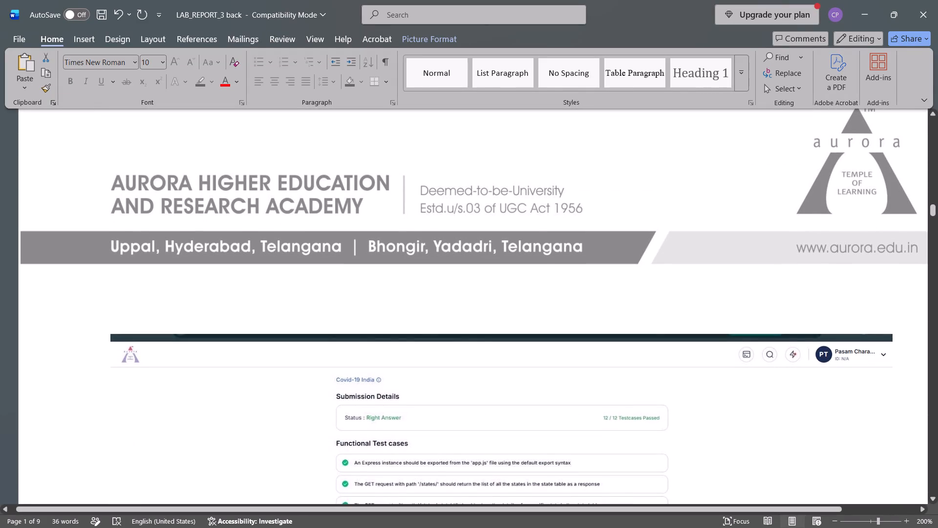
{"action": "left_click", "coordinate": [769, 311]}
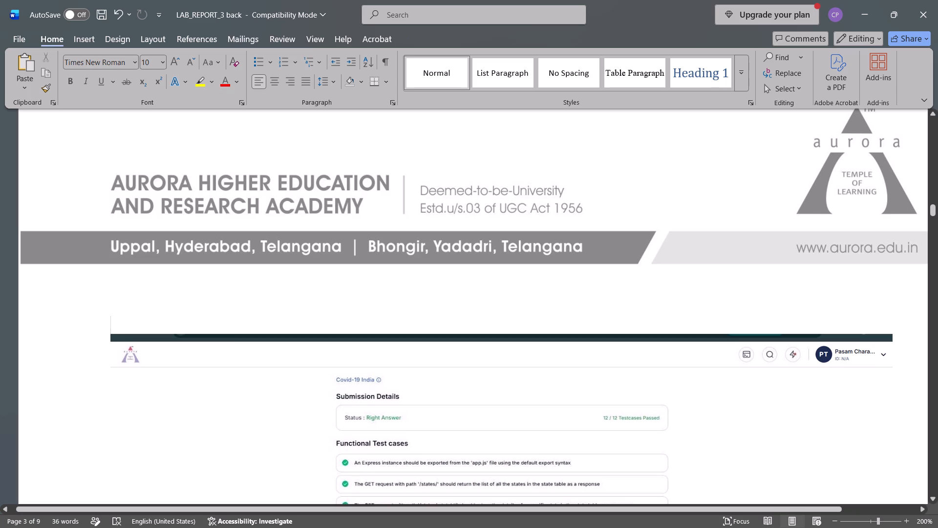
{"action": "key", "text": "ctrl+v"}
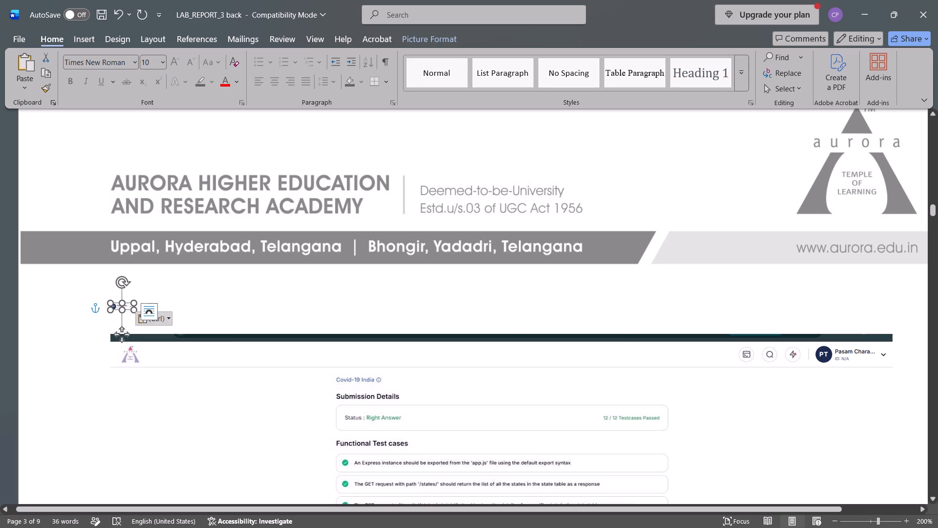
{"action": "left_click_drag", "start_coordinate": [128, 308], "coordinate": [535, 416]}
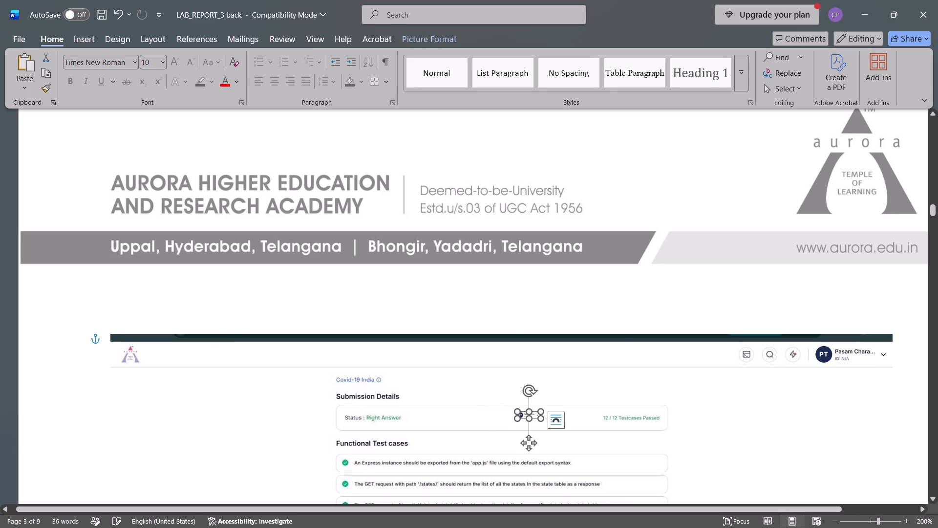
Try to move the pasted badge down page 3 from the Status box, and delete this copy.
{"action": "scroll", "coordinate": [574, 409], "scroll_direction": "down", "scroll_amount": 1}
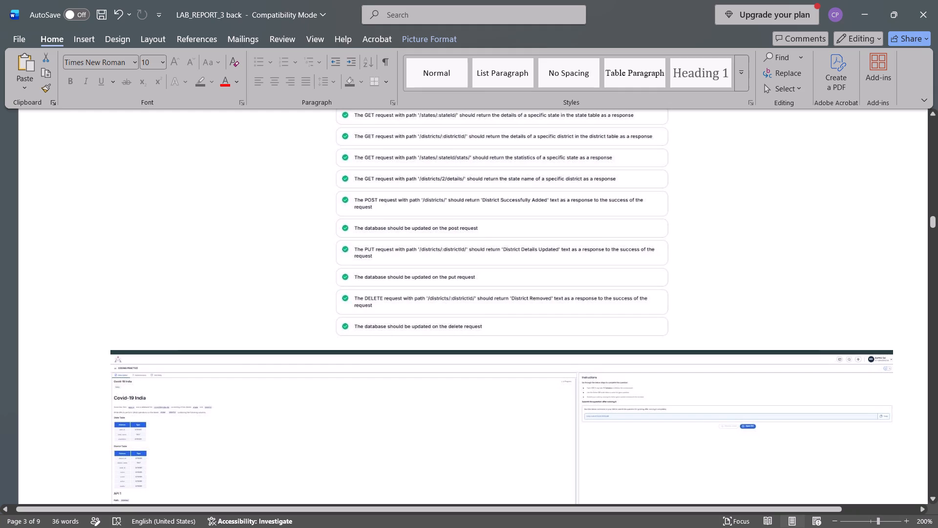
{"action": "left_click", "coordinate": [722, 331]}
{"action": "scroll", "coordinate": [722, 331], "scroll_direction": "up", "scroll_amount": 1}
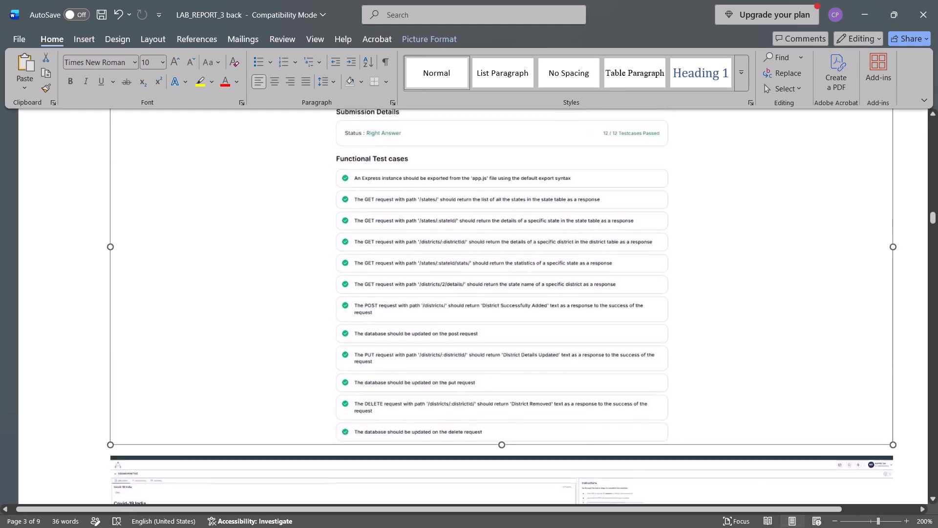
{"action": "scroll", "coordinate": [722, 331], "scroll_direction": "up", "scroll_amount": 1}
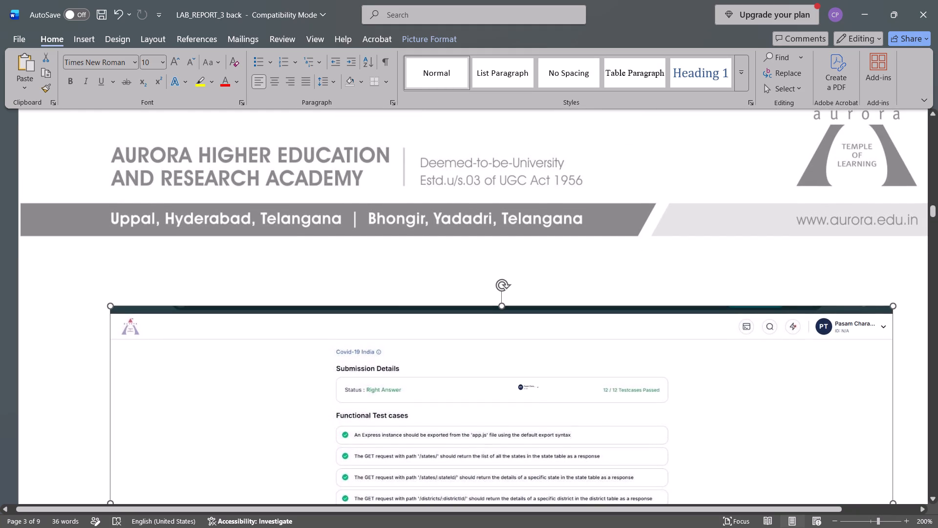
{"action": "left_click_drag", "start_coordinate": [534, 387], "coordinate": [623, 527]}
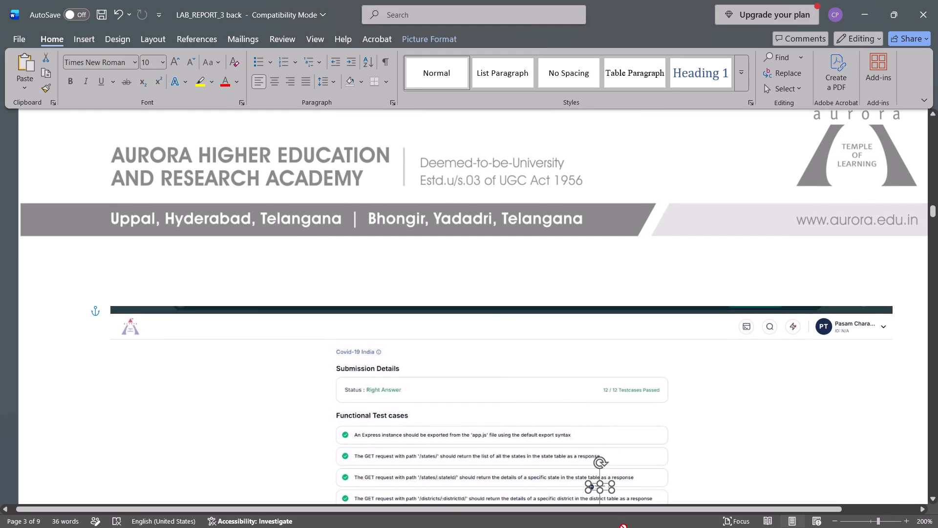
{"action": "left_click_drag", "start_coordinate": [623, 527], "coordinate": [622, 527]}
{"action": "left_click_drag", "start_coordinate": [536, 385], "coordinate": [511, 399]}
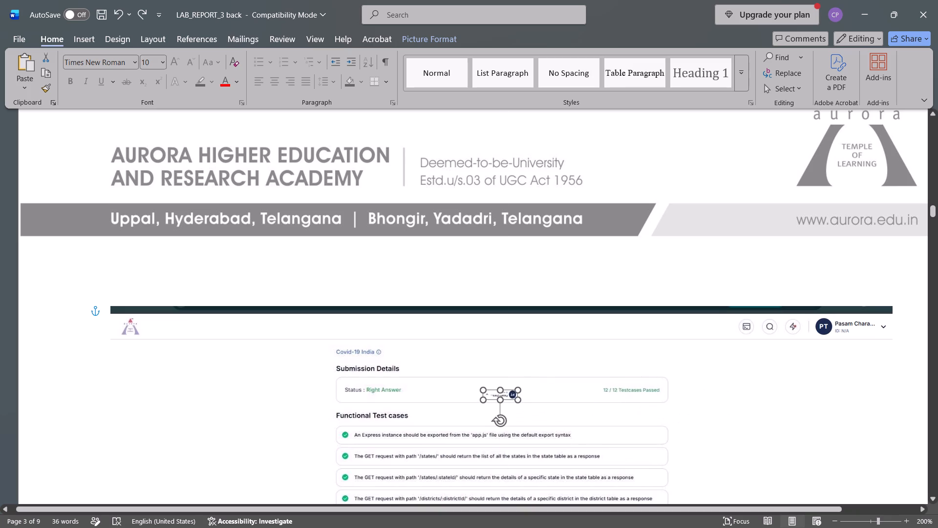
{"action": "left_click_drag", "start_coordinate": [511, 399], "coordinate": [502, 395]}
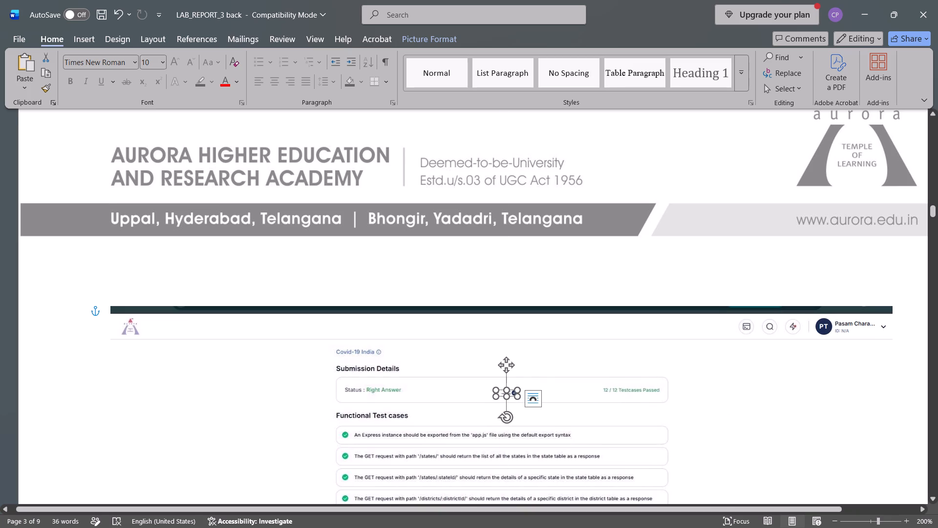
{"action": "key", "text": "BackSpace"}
Paste the small name badge above page 3's Covid-19 India coding practice screenshot and align it over the account name in its header.
{"action": "scroll", "coordinate": [502, 395], "scroll_direction": "down", "scroll_amount": 2}
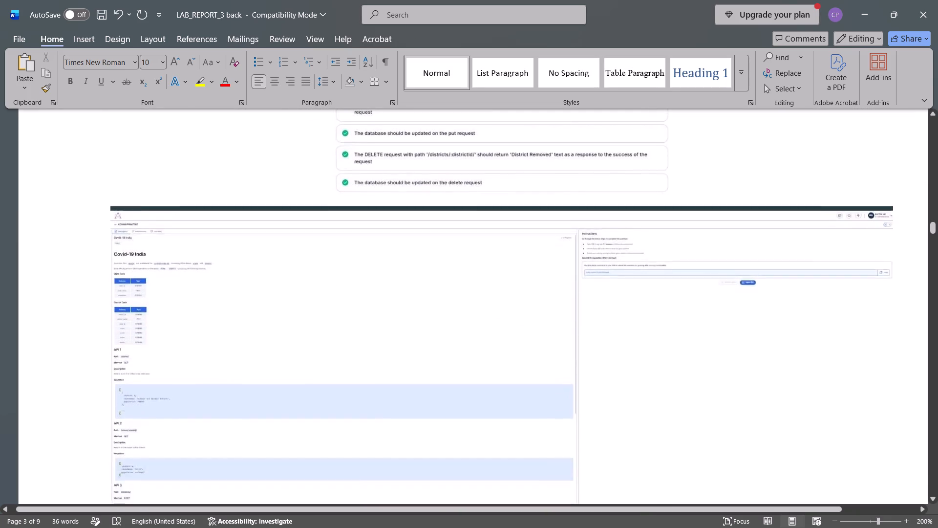
{"action": "scroll", "coordinate": [502, 395], "scroll_direction": "down", "scroll_amount": 1}
{"action": "left_click", "coordinate": [409, 361]}
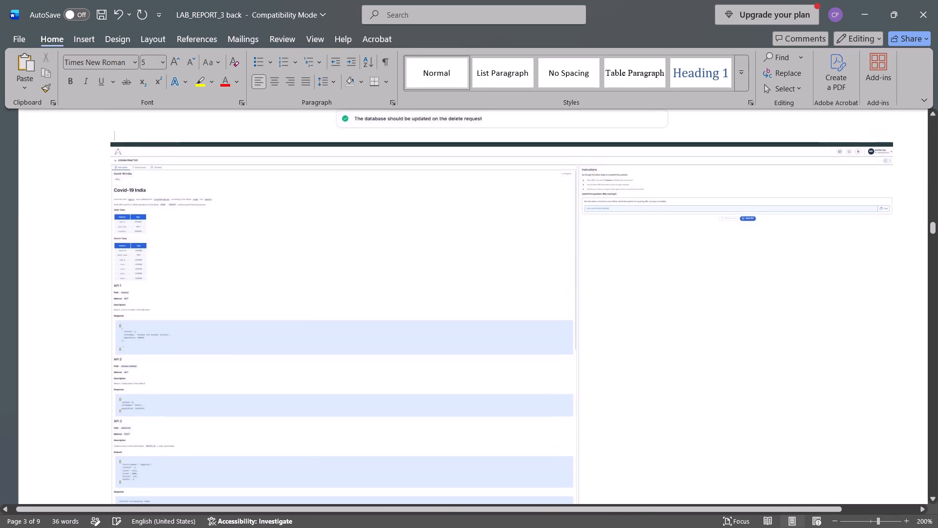
{"action": "key", "text": "ctrl+v"}
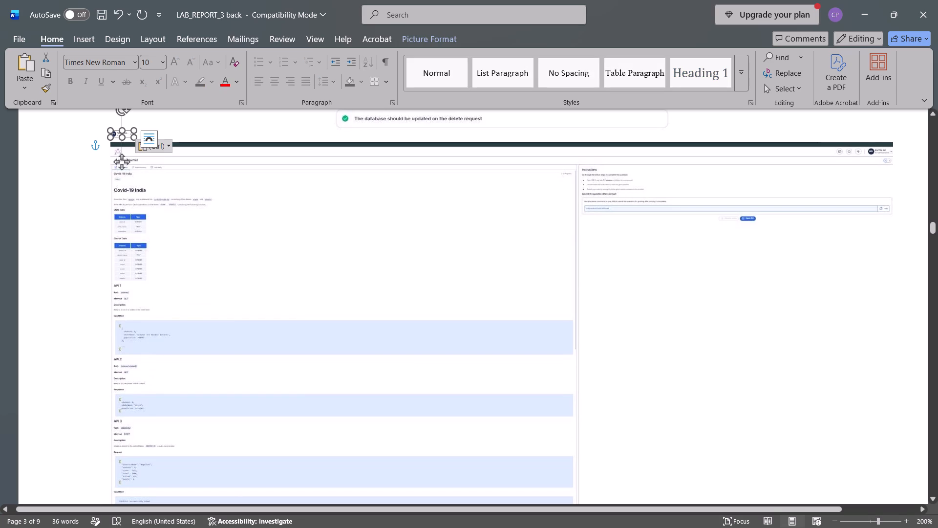
{"action": "left_click_drag", "start_coordinate": [128, 132], "coordinate": [872, 160]}
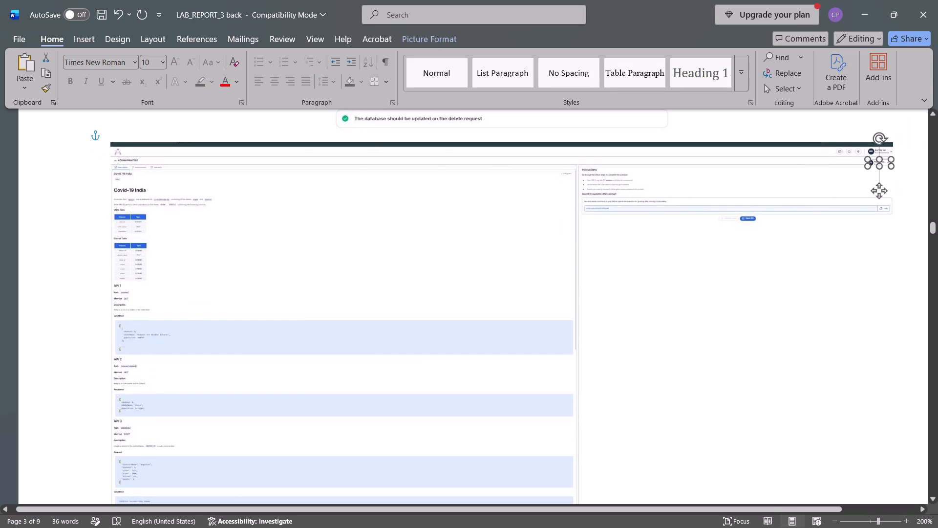
{"action": "left_click_drag", "start_coordinate": [872, 160], "coordinate": [882, 152]}
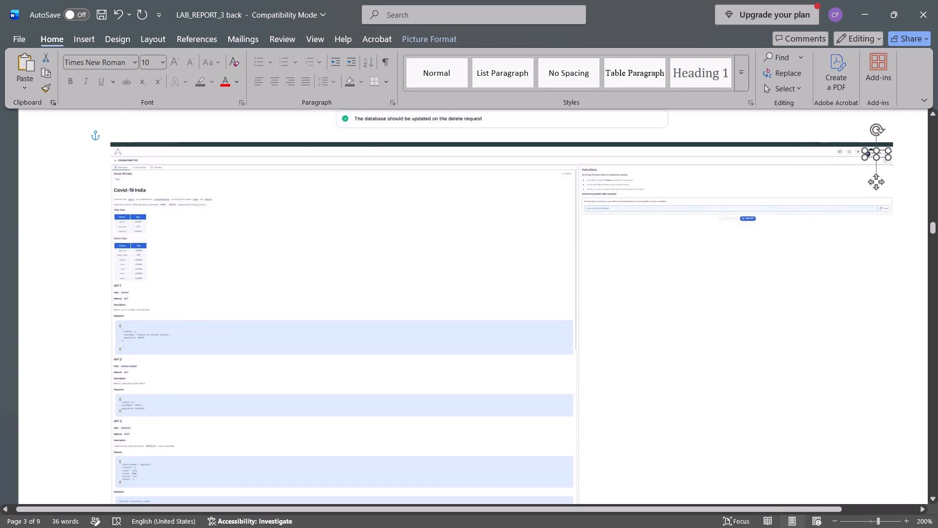
{"action": "left_click_drag", "start_coordinate": [882, 152], "coordinate": [885, 149]}
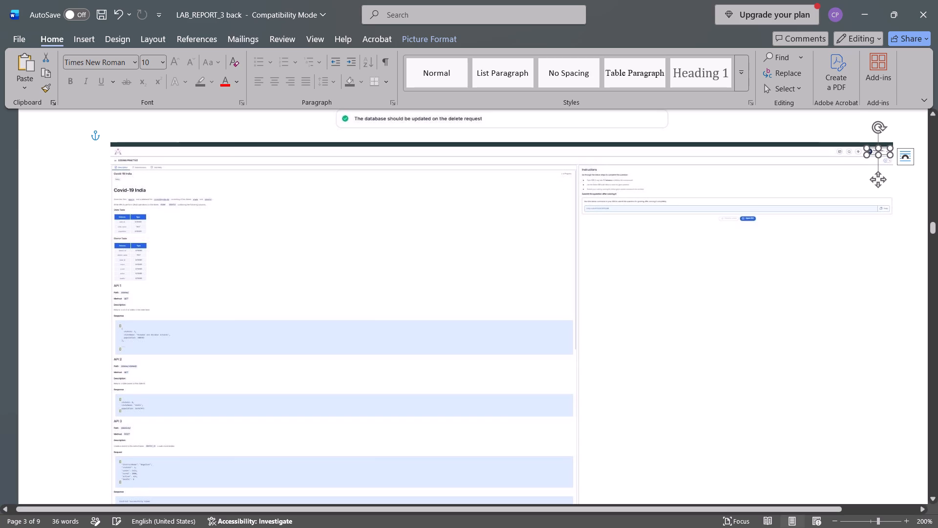
{"action": "left_click", "coordinate": [910, 196]}
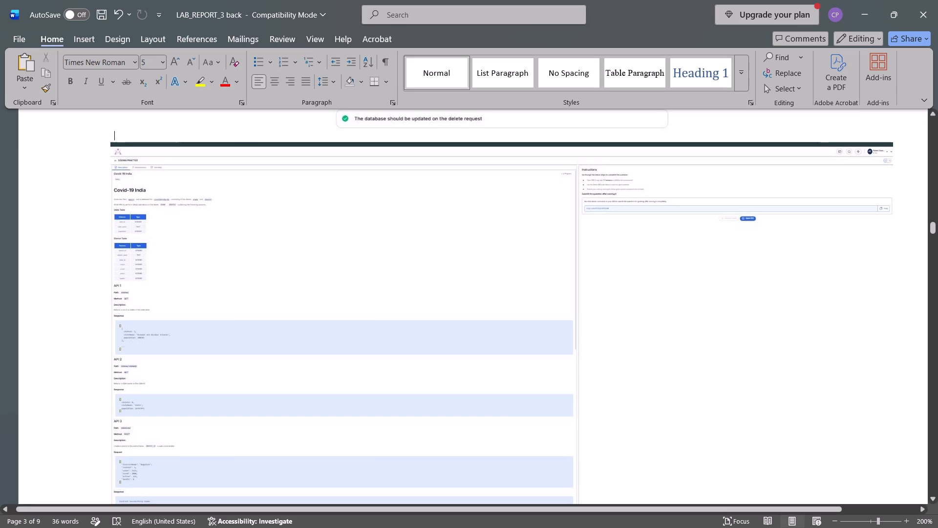
{"action": "left_click", "coordinate": [879, 151]}
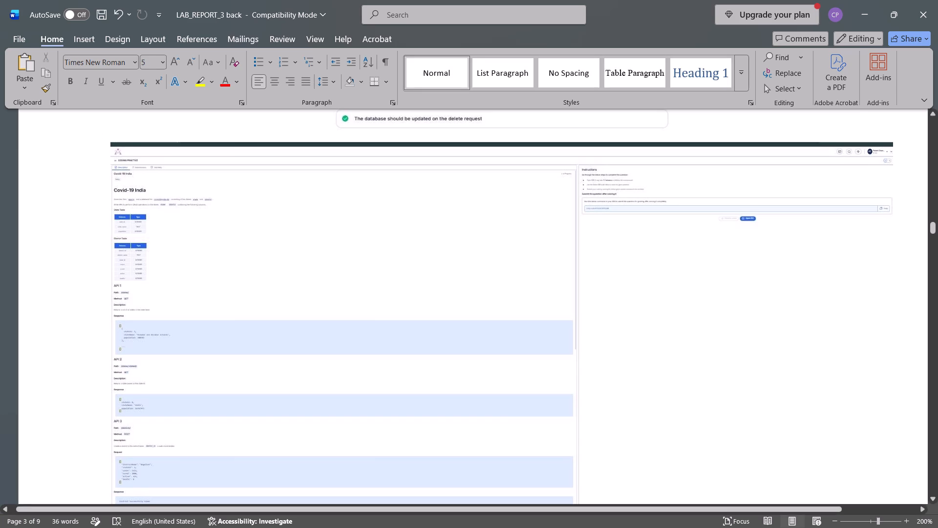
{"action": "left_click", "coordinate": [879, 158]}
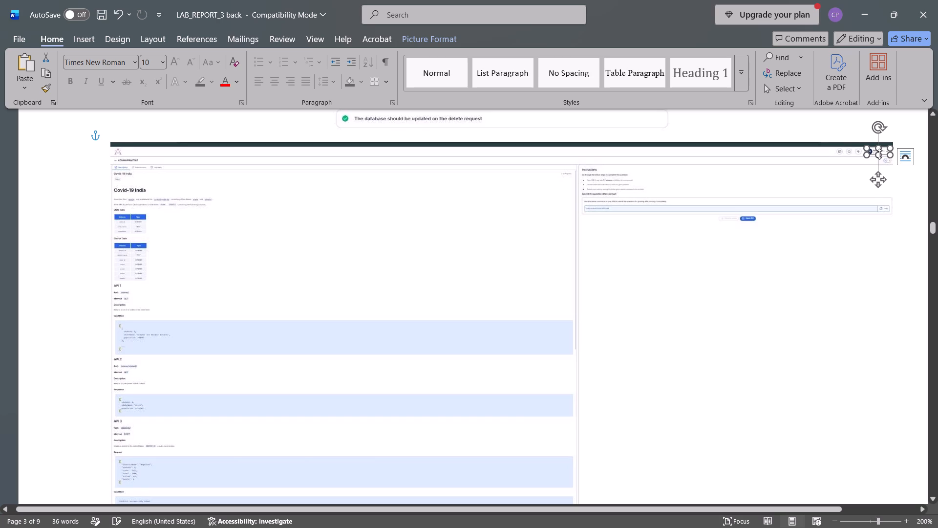
{"action": "left_click", "coordinate": [911, 182]}
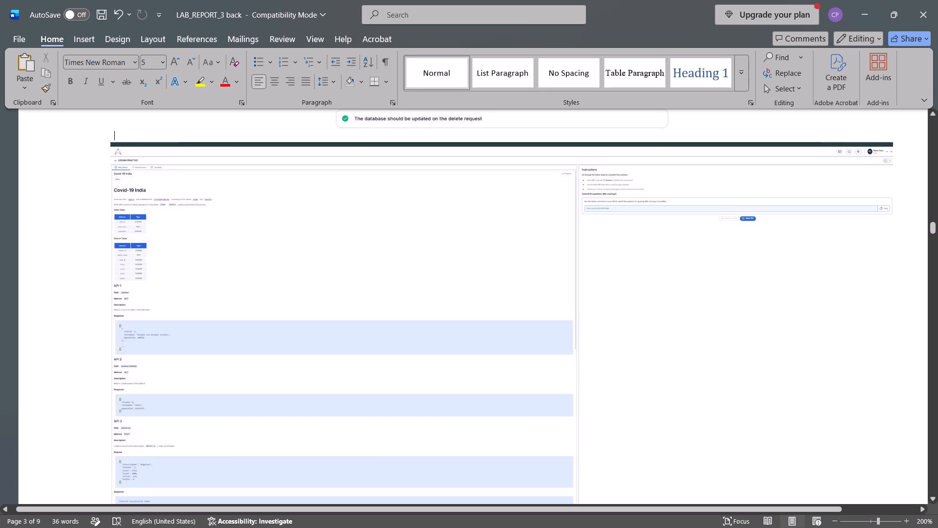
Paste the small name badge above page 4's Player Match Scores coding practice screenshot.
{"action": "scroll", "coordinate": [911, 182], "scroll_direction": "up", "scroll_amount": 3}
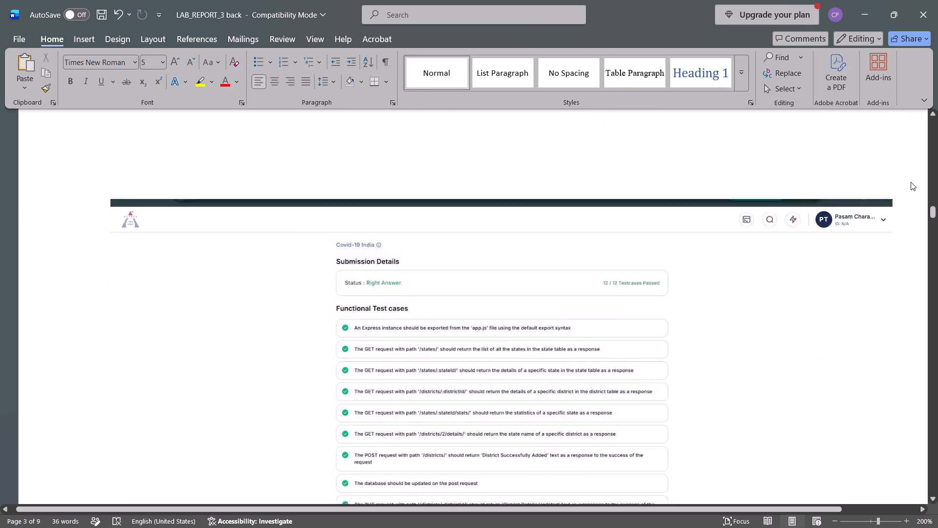
{"action": "scroll", "coordinate": [911, 182], "scroll_direction": "down", "scroll_amount": 4}
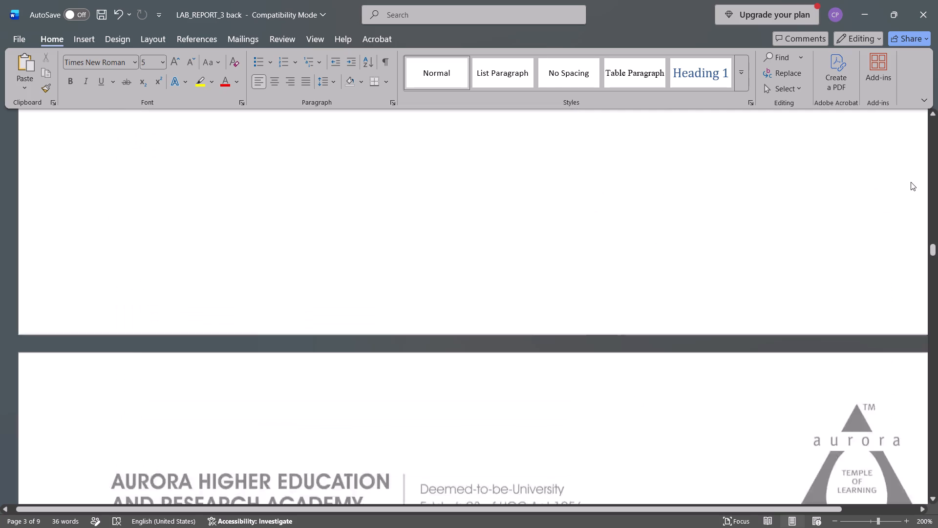
{"action": "scroll", "coordinate": [911, 182], "scroll_direction": "down", "scroll_amount": 1}
{"action": "scroll", "coordinate": [911, 182], "scroll_direction": "up", "scroll_amount": 1}
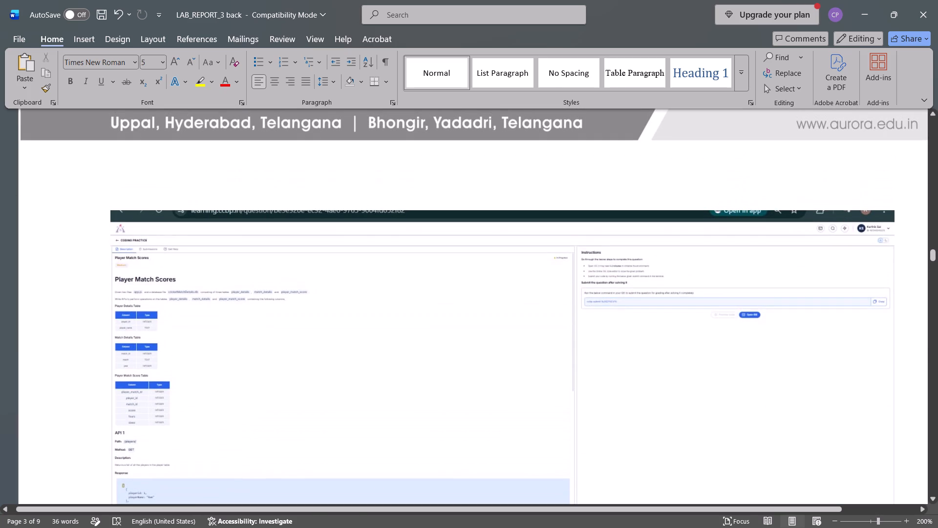
{"action": "left_click", "coordinate": [641, 199]}
{"action": "key", "text": "ctrl+c"}
{"action": "key", "text": "ctrl+c"}
{"action": "key", "text": "ctrl+v"}
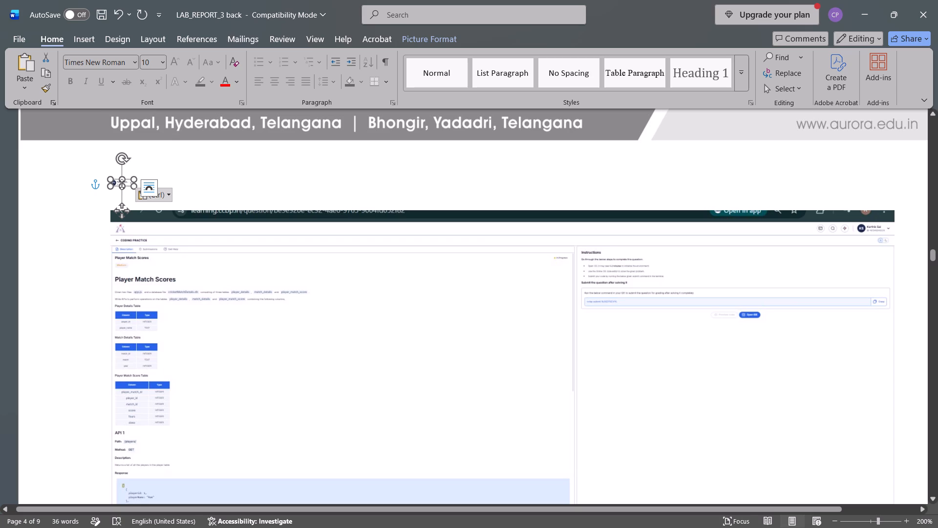
Enlarge the pasted badge slightly and align it over the account name in the header of page 4's Player Match Scores screenshot.
{"action": "left_click_drag", "start_coordinate": [127, 183], "coordinate": [759, 289]}
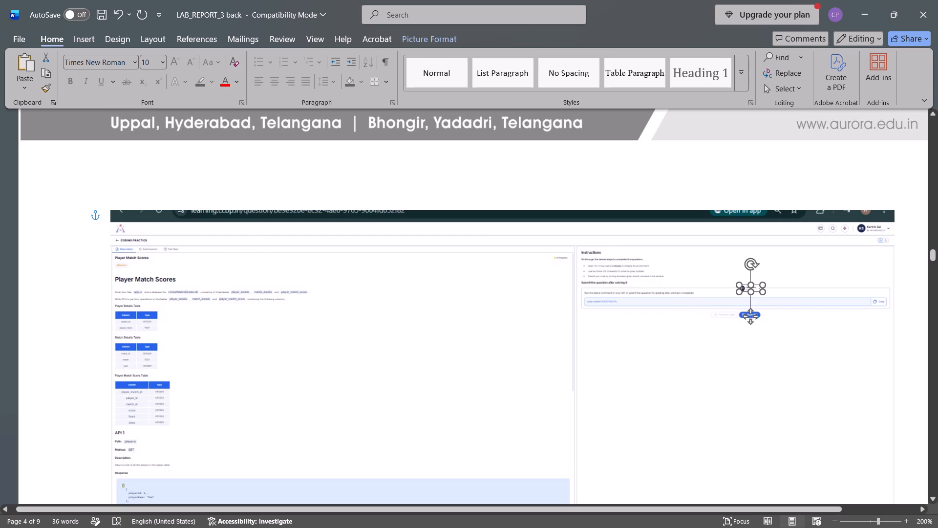
{"action": "left_click_drag", "start_coordinate": [759, 289], "coordinate": [798, 269]}
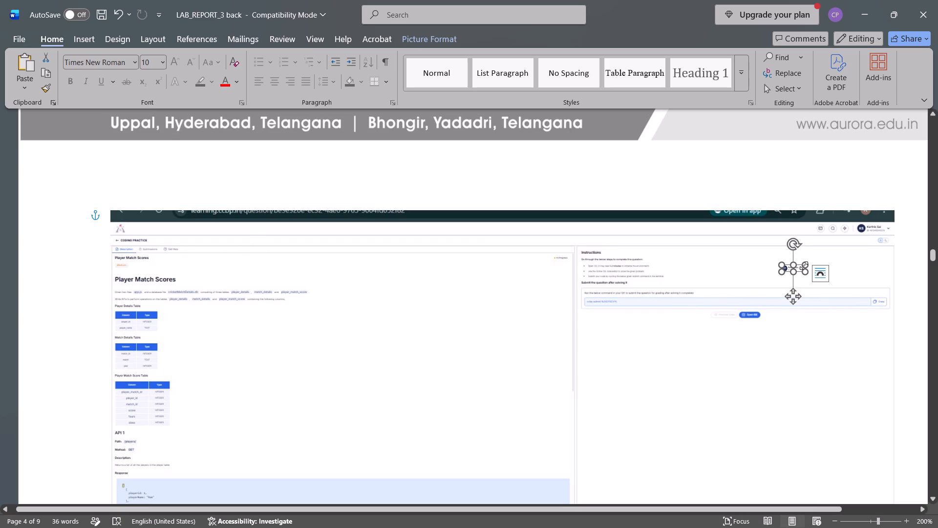
{"action": "left_click_drag", "start_coordinate": [804, 265], "coordinate": [810, 262]}
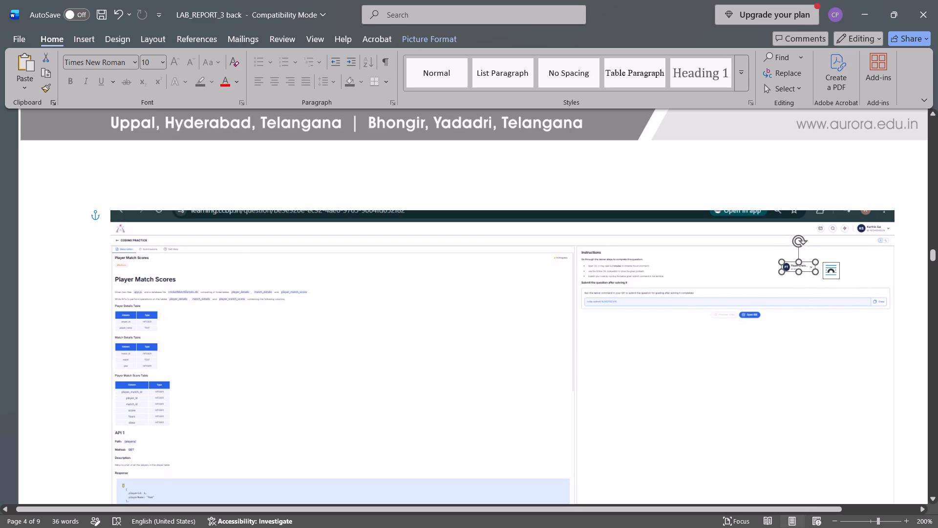
{"action": "left_click_drag", "start_coordinate": [807, 268], "coordinate": [898, 233]}
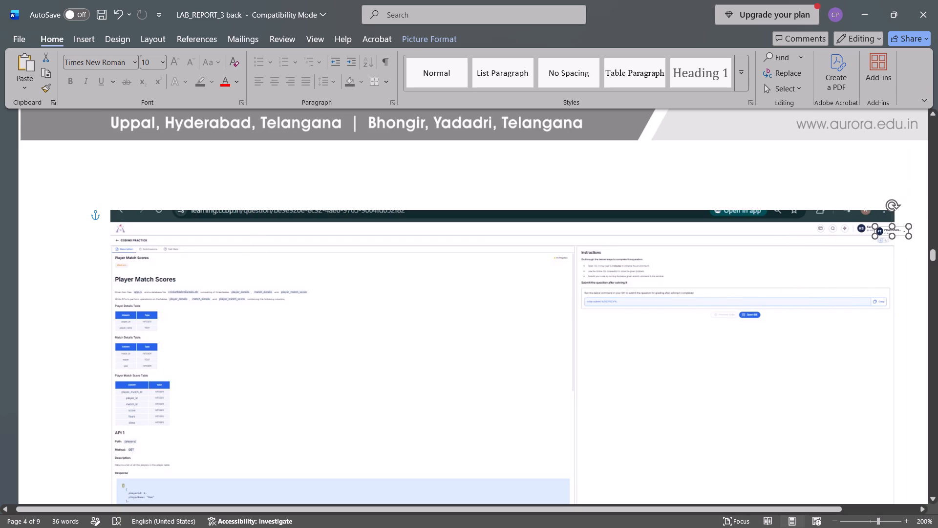
{"action": "left_click_drag", "start_coordinate": [898, 233], "coordinate": [881, 228]}
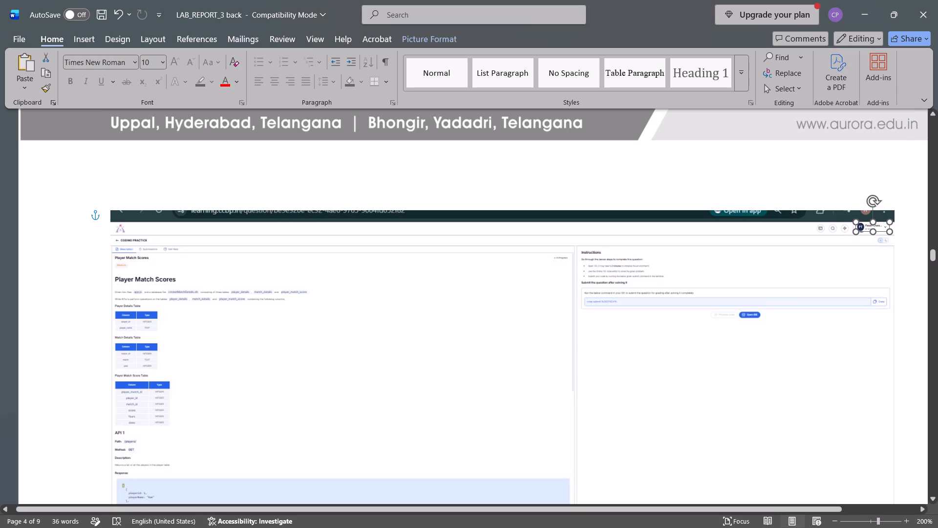
{"action": "left_click_drag", "start_coordinate": [881, 228], "coordinate": [882, 232]}
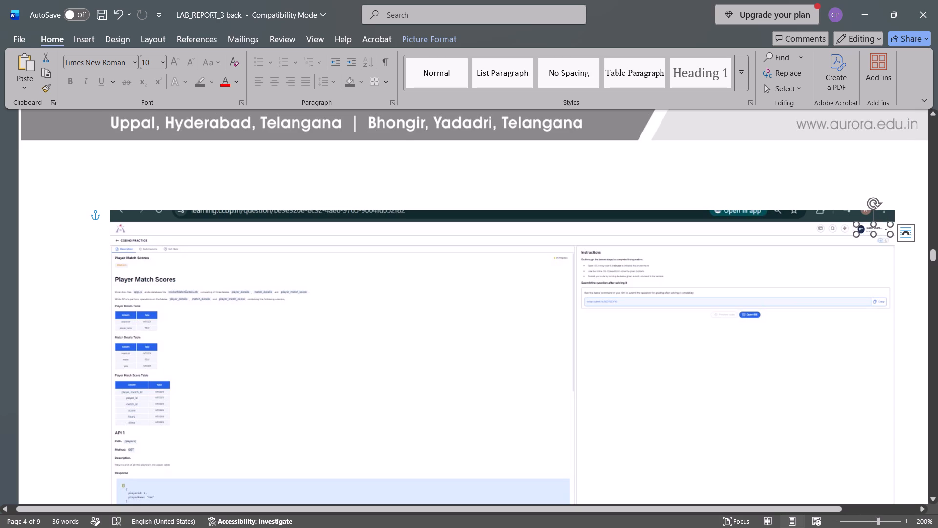
{"action": "left_click", "coordinate": [866, 302]}
{"action": "left_click", "coordinate": [872, 227]}
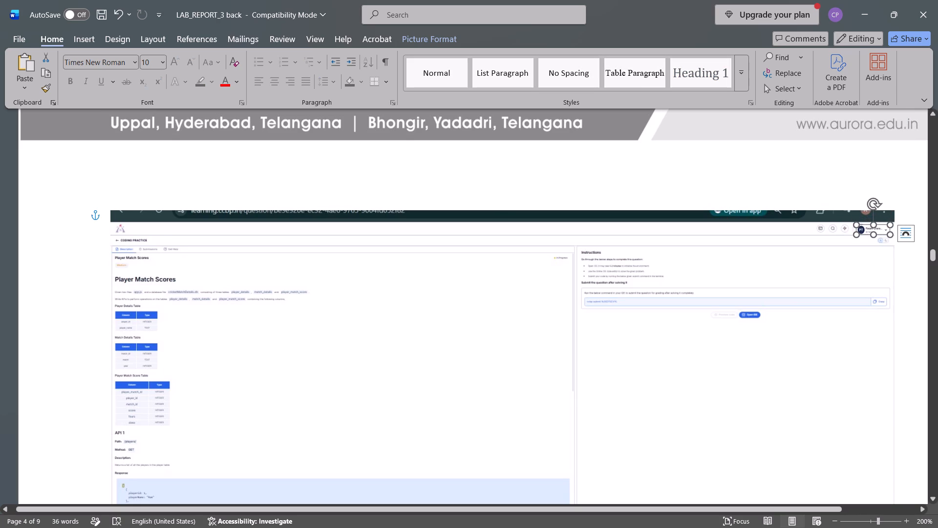
{"action": "left_click", "coordinate": [857, 290]}
{"action": "left_click", "coordinate": [870, 229]}
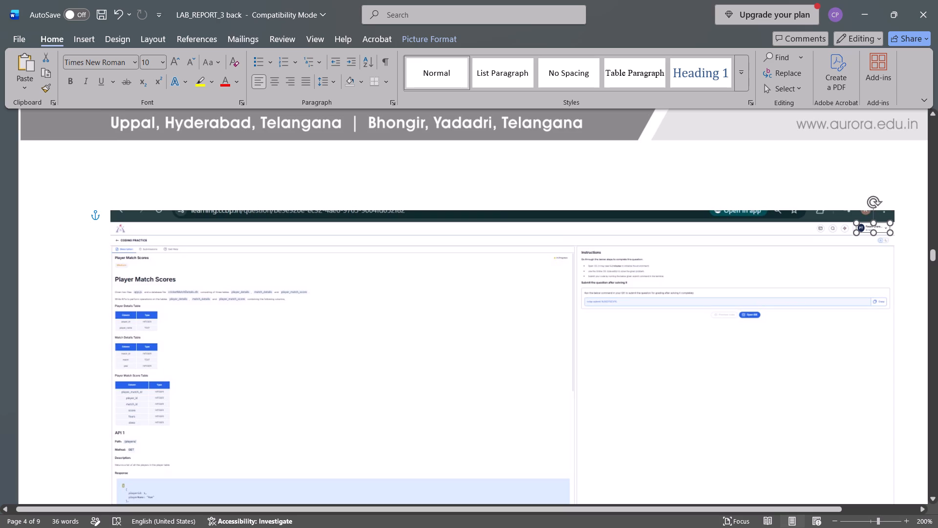
{"action": "left_click", "coordinate": [869, 308]}
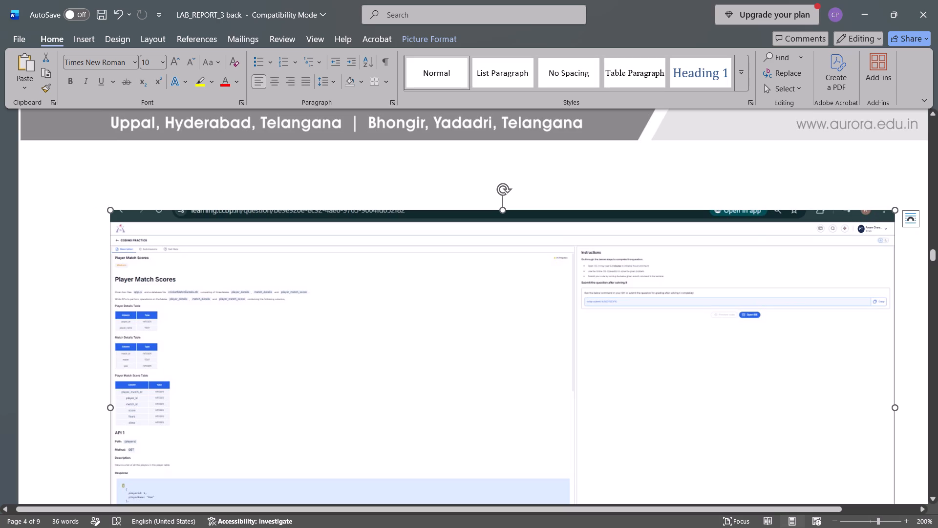
Copy the enlarged name badge from the header of page 4's Player Match Scores screenshot.
{"action": "scroll", "coordinate": [869, 308], "scroll_direction": "down", "scroll_amount": 6}
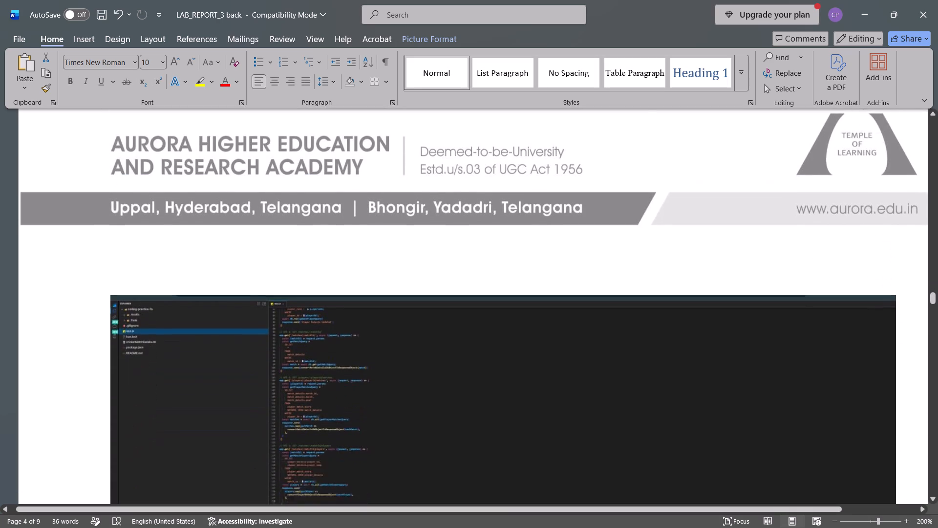
{"action": "scroll", "coordinate": [869, 308], "scroll_direction": "down", "scroll_amount": 2}
{"action": "scroll", "coordinate": [869, 308], "scroll_direction": "up", "scroll_amount": 3}
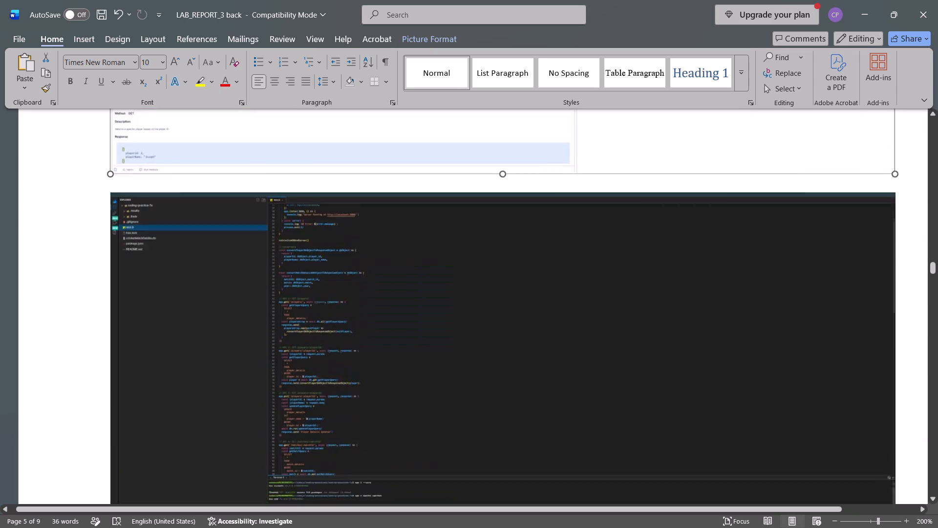
{"action": "scroll", "coordinate": [869, 308], "scroll_direction": "up", "scroll_amount": 1}
{"action": "left_click", "coordinate": [875, 420]}
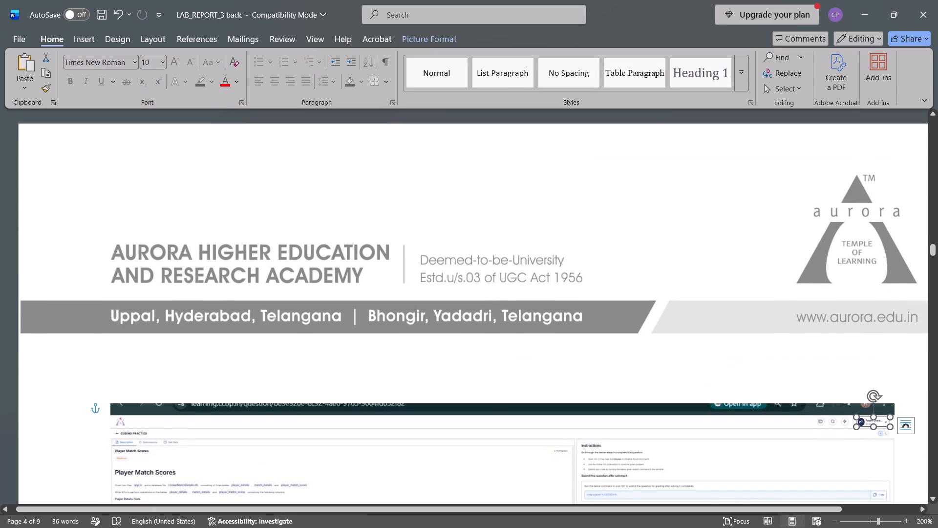
{"action": "key", "text": "ctrl+c"}
Paste the enlarged name badge on page 5 with the insertion point after its last screenshot.
{"action": "scroll", "coordinate": [875, 420], "scroll_direction": "down", "scroll_amount": 4}
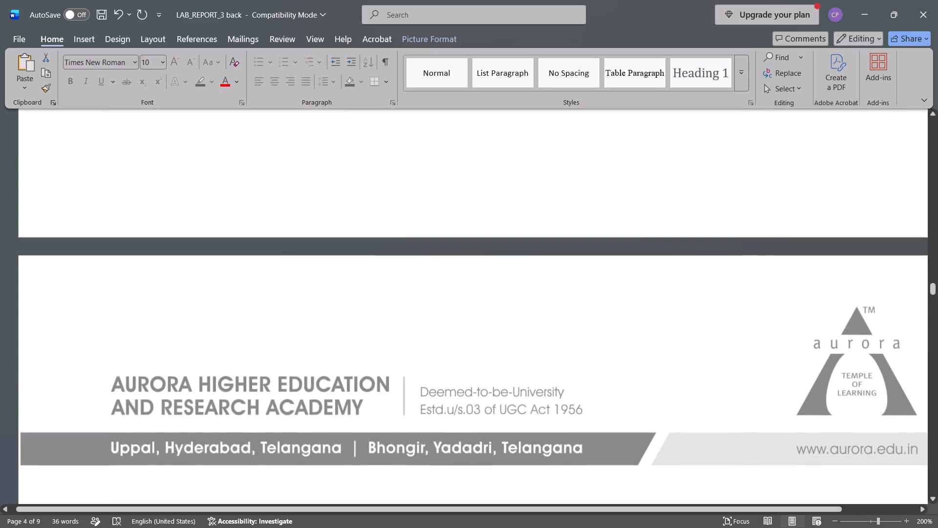
{"action": "scroll", "coordinate": [875, 420], "scroll_direction": "down", "scroll_amount": 3}
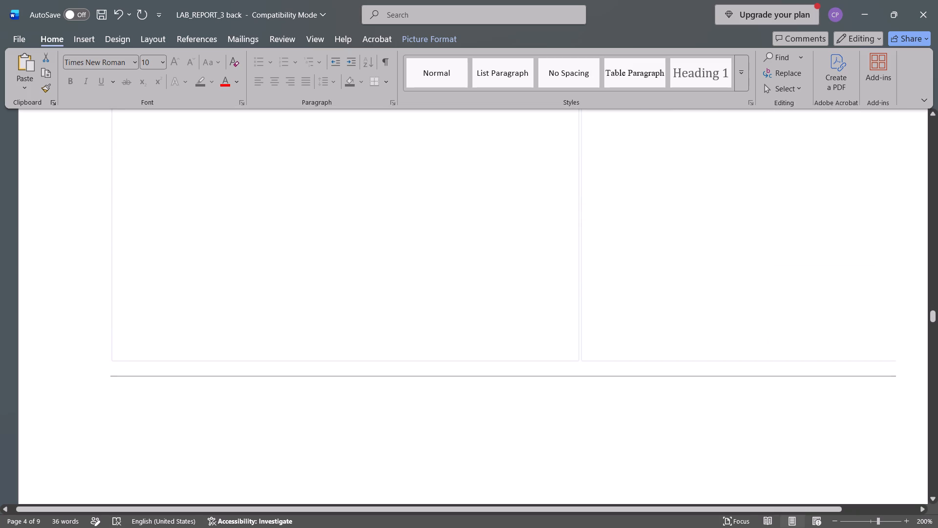
{"action": "left_click", "coordinate": [819, 407]}
{"action": "left_click", "coordinate": [819, 407]}
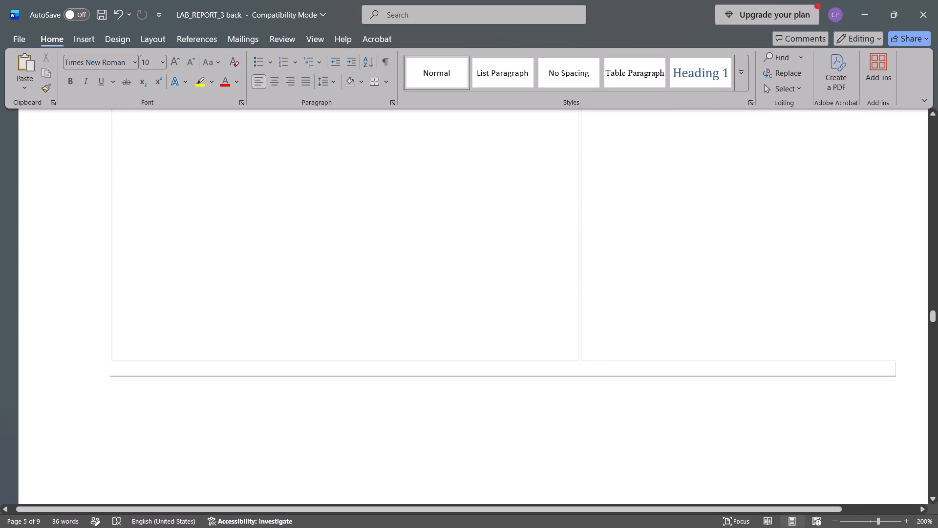
{"action": "left_click", "coordinate": [819, 407]}
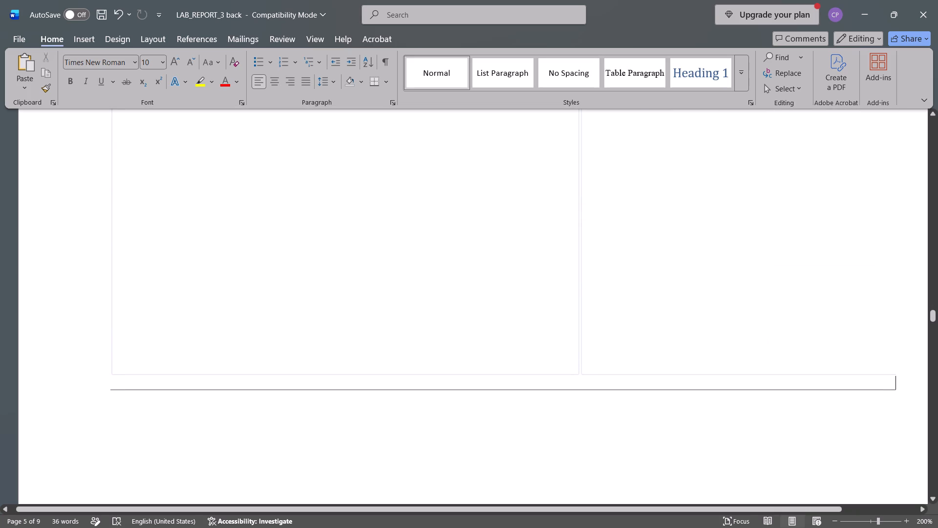
{"action": "key", "text": "ctrl+v"}
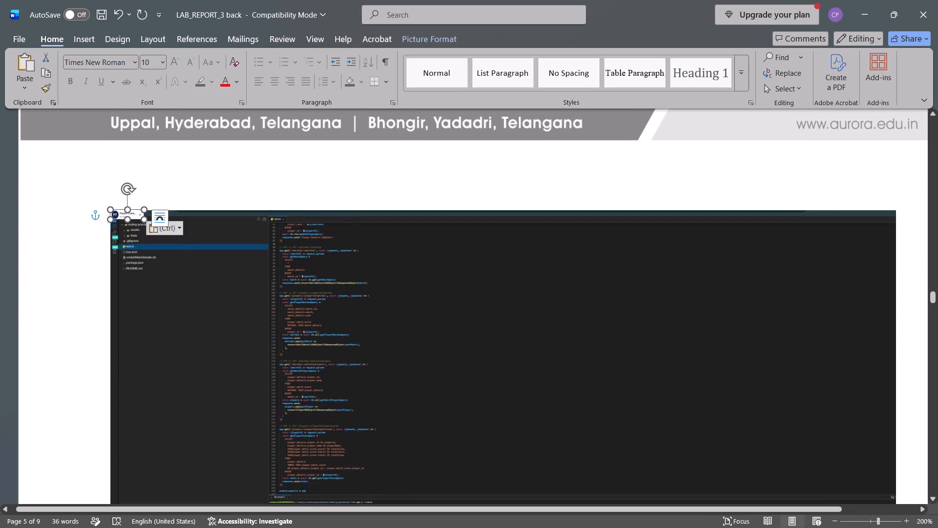
Move the pasted badge over the account name in the header of page 5's Coding Practice submissions screenshot and align it there.
{"action": "left_click_drag", "start_coordinate": [137, 214], "coordinate": [463, 527]}
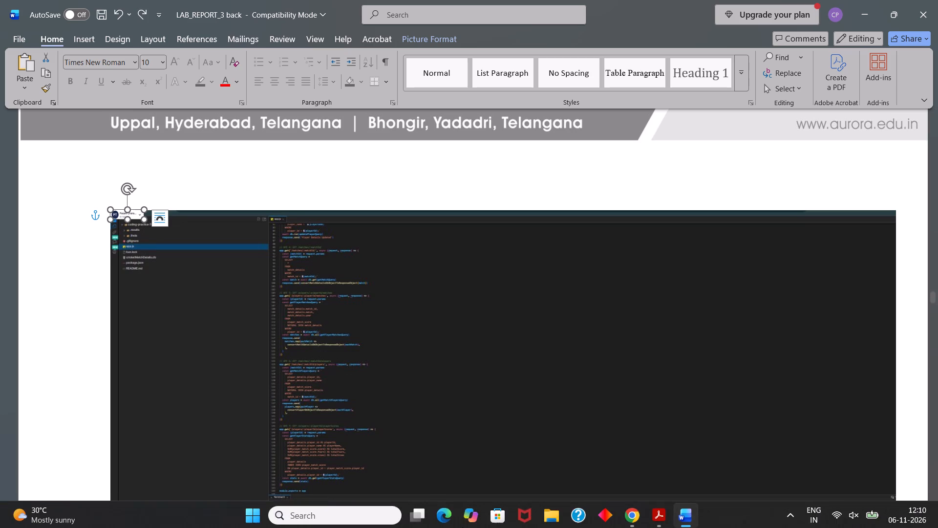
{"action": "left_click_drag", "start_coordinate": [133, 213], "coordinate": [463, 441]}
{"action": "scroll", "coordinate": [556, 417], "scroll_direction": "down", "scroll_amount": 1}
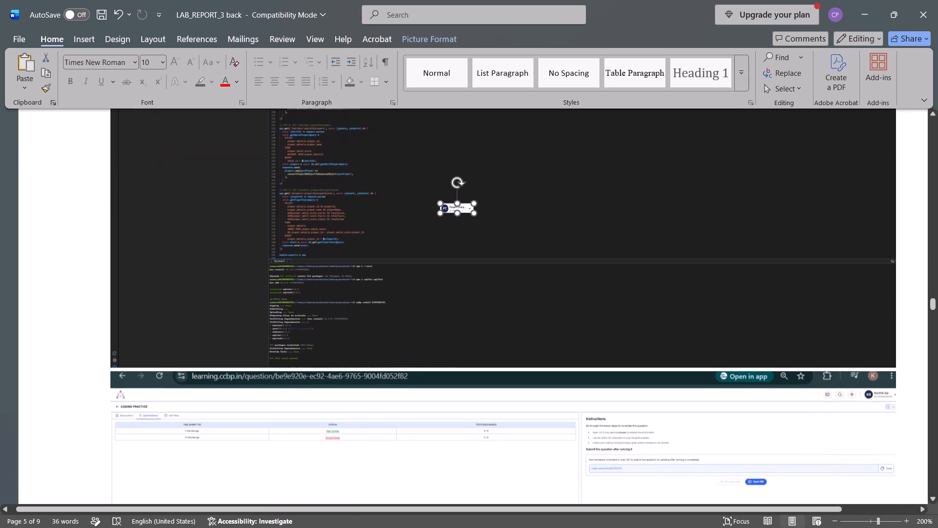
{"action": "left_click_drag", "start_coordinate": [466, 206], "coordinate": [531, 440]}
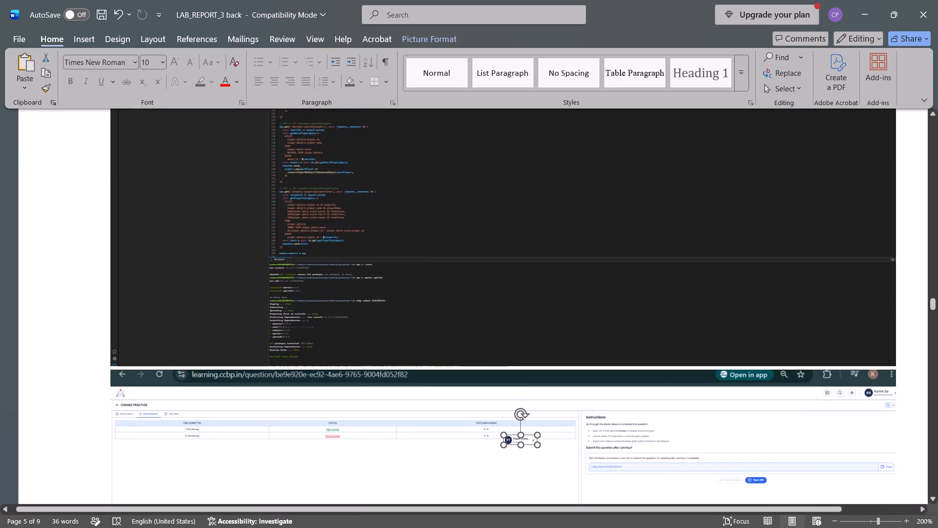
{"action": "left_click_drag", "start_coordinate": [531, 440], "coordinate": [531, 439]}
{"action": "left_click_drag", "start_coordinate": [531, 439], "coordinate": [937, 386]}
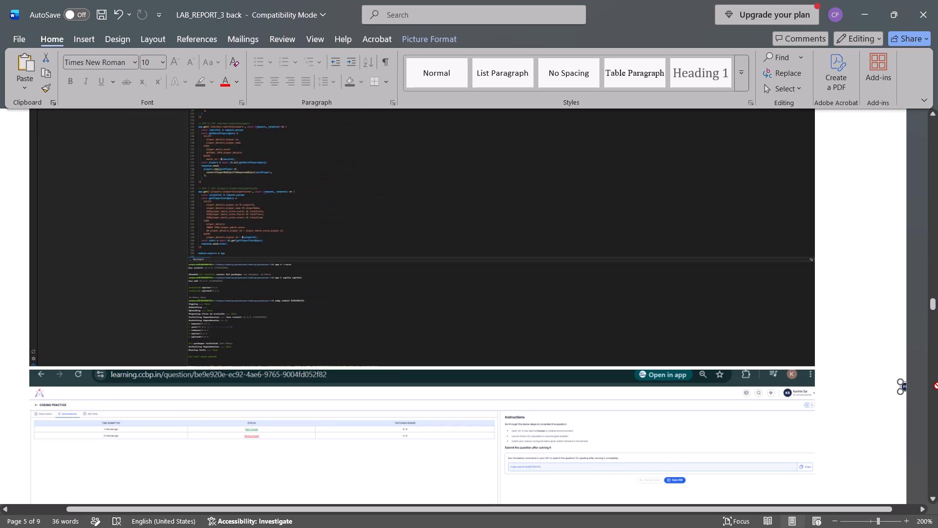
{"action": "left_click_drag", "start_coordinate": [937, 386], "coordinate": [804, 391]}
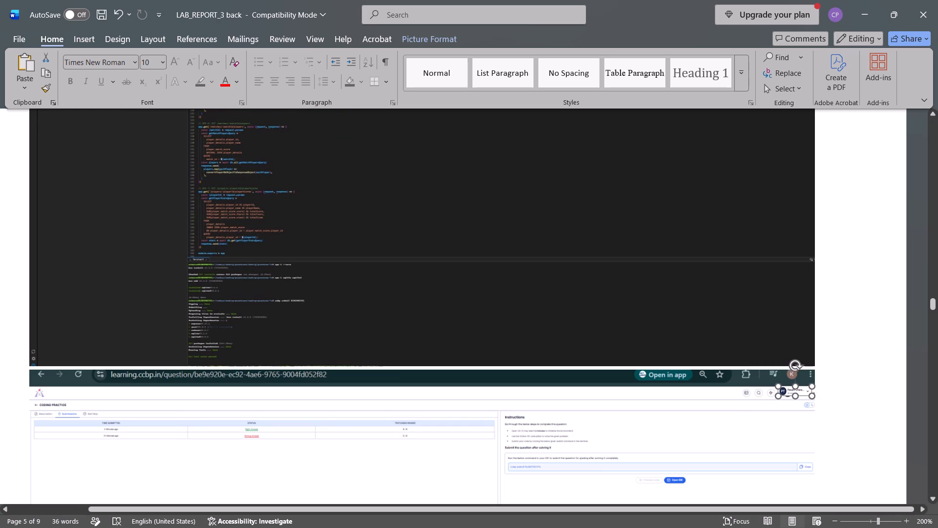
{"action": "left_click_drag", "start_coordinate": [804, 391], "coordinate": [808, 393]}
{"action": "left_click", "coordinate": [836, 430]}
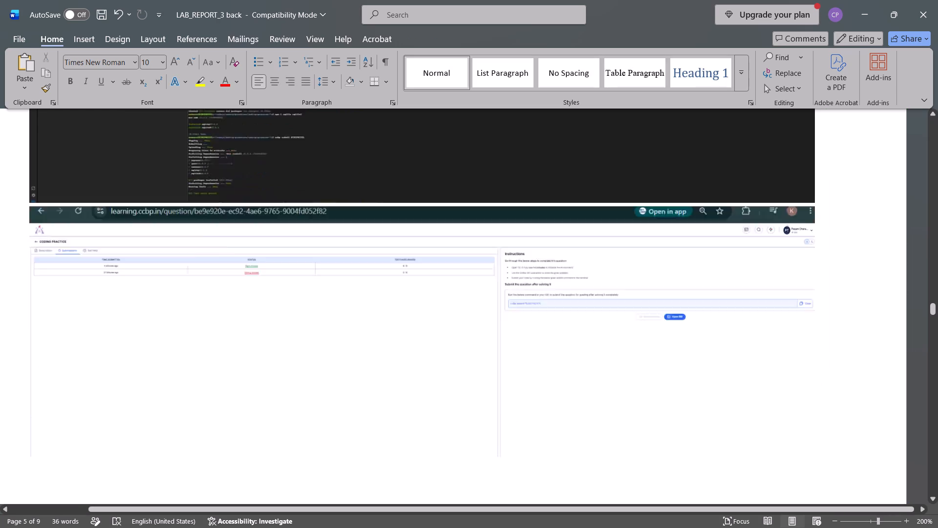
{"action": "scroll", "coordinate": [836, 430], "scroll_direction": "up", "scroll_amount": 3}
{"action": "scroll", "coordinate": [836, 430], "scroll_direction": "down", "scroll_amount": 1}
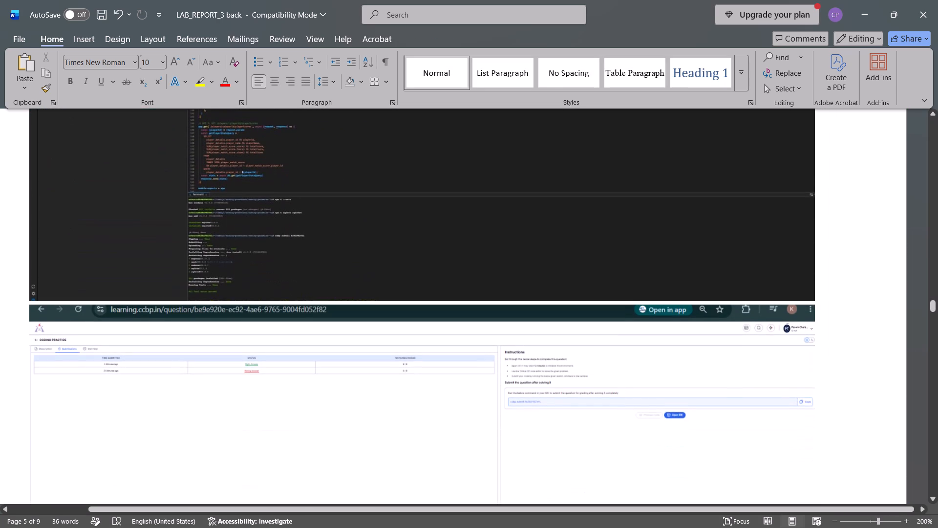
{"action": "left_click", "coordinate": [798, 330]}
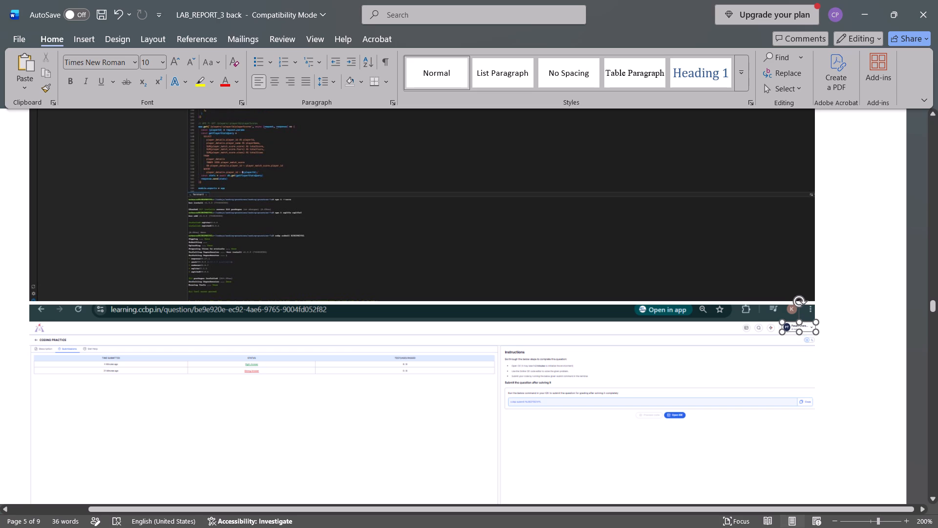
{"action": "left_click", "coordinate": [883, 394]}
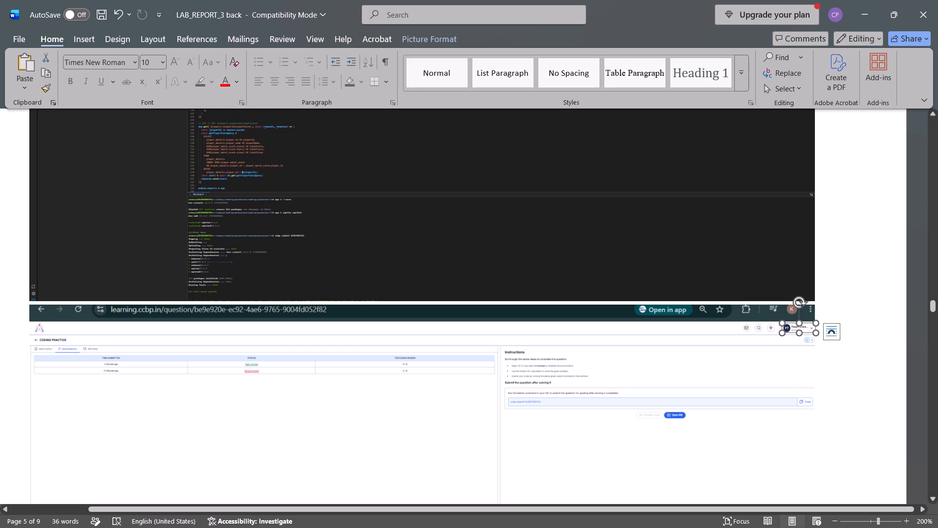
Paste the name badge on page 6 with the insertion point just above the Submission Details screenshot.
{"action": "scroll", "coordinate": [786, 360], "scroll_direction": "up", "scroll_amount": 2}
{"action": "scroll", "coordinate": [786, 360], "scroll_direction": "down", "scroll_amount": 1}
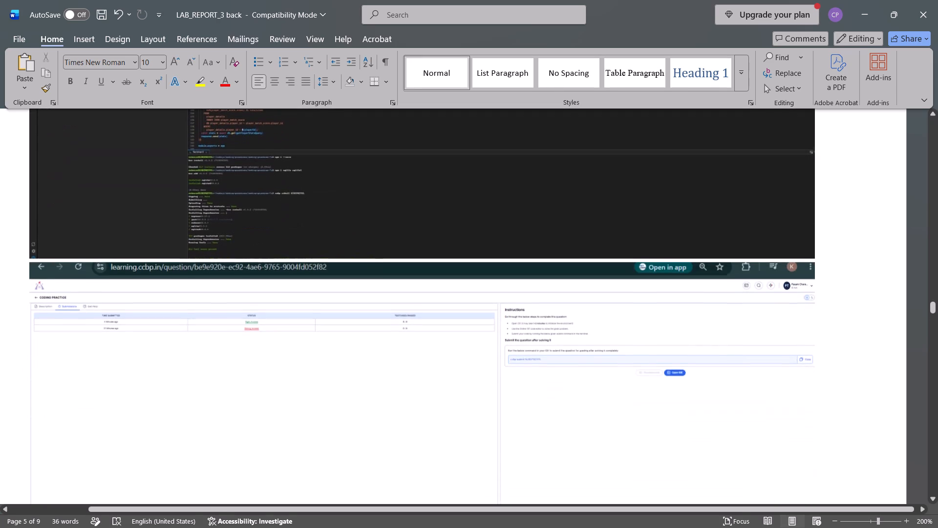
{"action": "scroll", "coordinate": [786, 360], "scroll_direction": "down", "scroll_amount": 4}
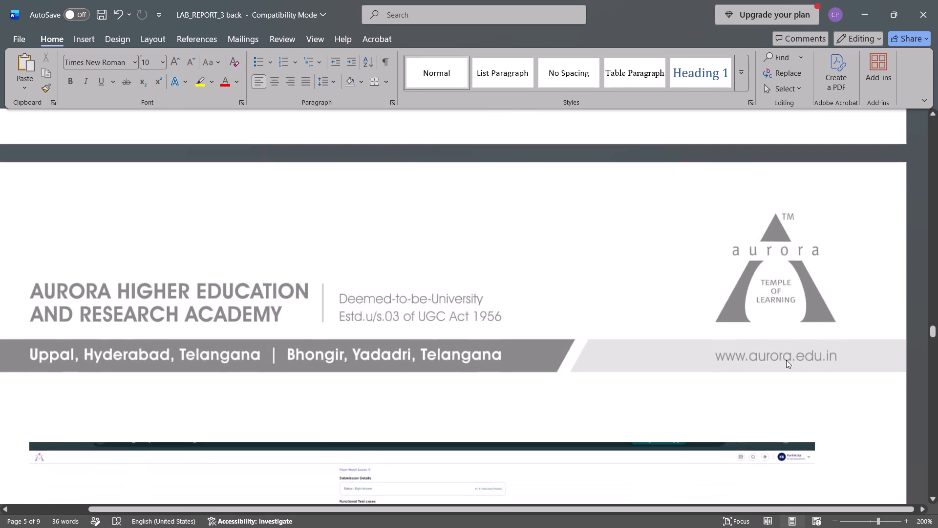
{"action": "scroll", "coordinate": [786, 360], "scroll_direction": "down", "scroll_amount": 1}
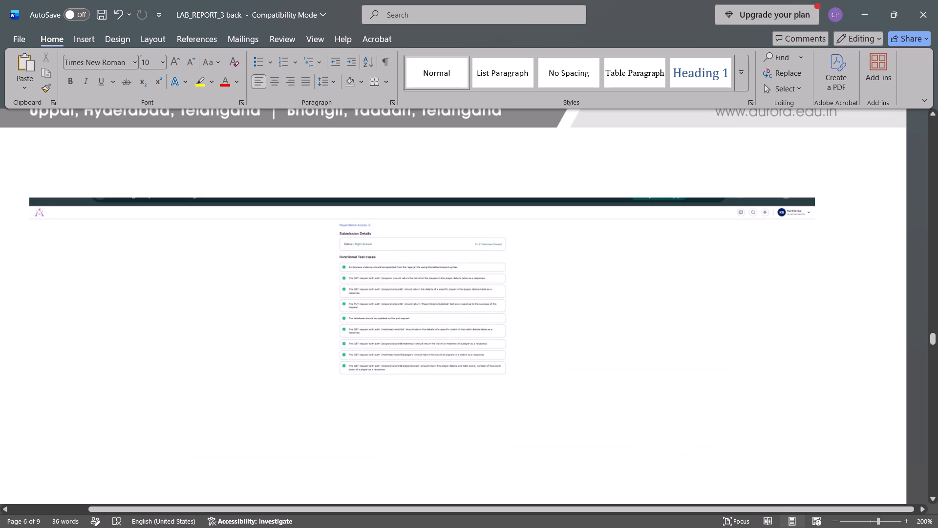
{"action": "left_click", "coordinate": [518, 195]}
{"action": "key", "text": "ctrl+v"}
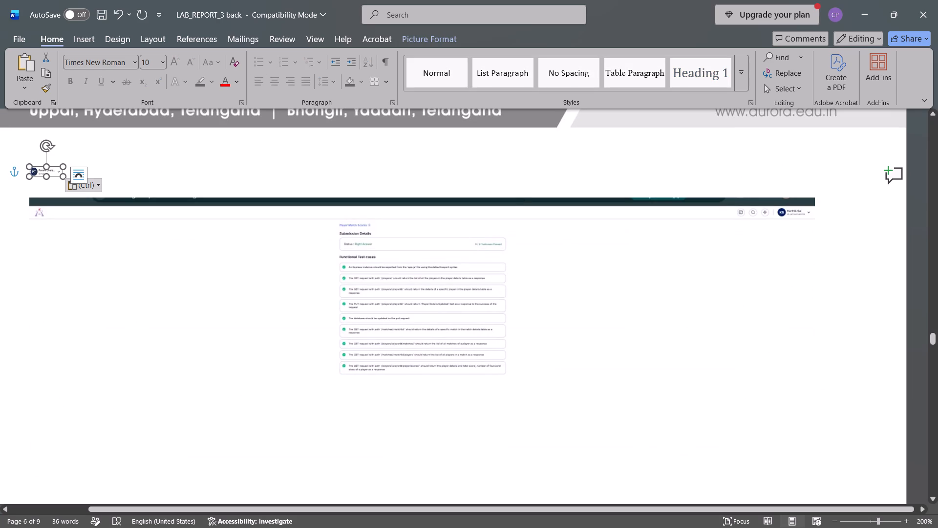
Move the pasted badge over the account name in the header of page 6's Submission Details screenshot and align it there.
{"action": "left_click_drag", "start_coordinate": [52, 172], "coordinate": [846, 246]}
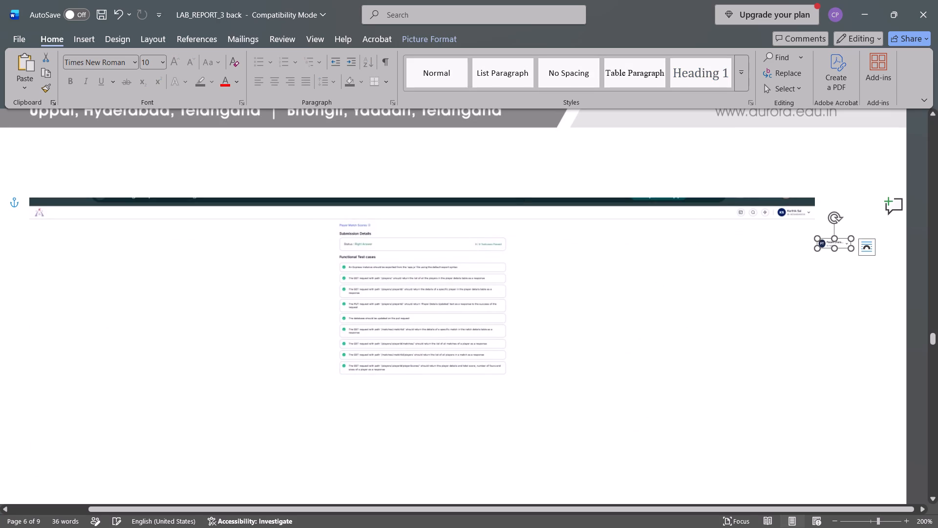
{"action": "left_click_drag", "start_coordinate": [842, 242], "coordinate": [800, 212]}
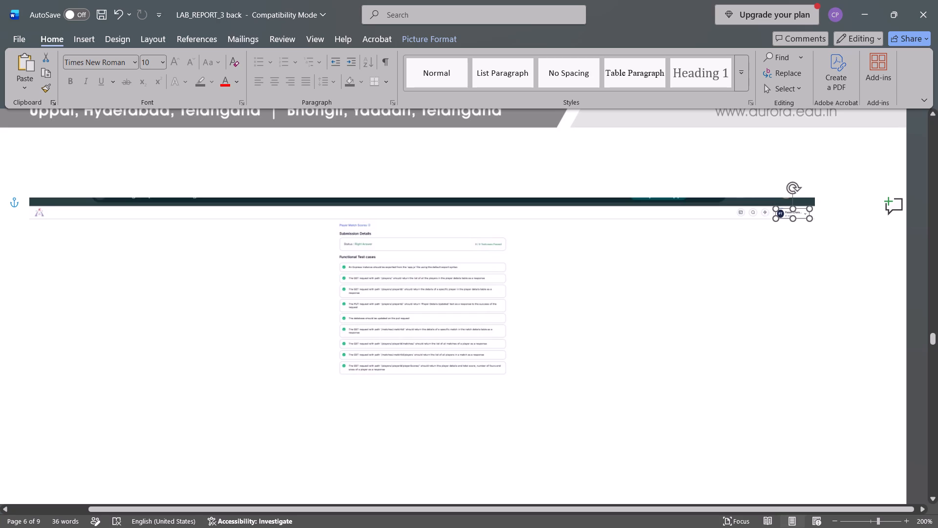
{"action": "left_click_drag", "start_coordinate": [800, 212], "coordinate": [800, 211]}
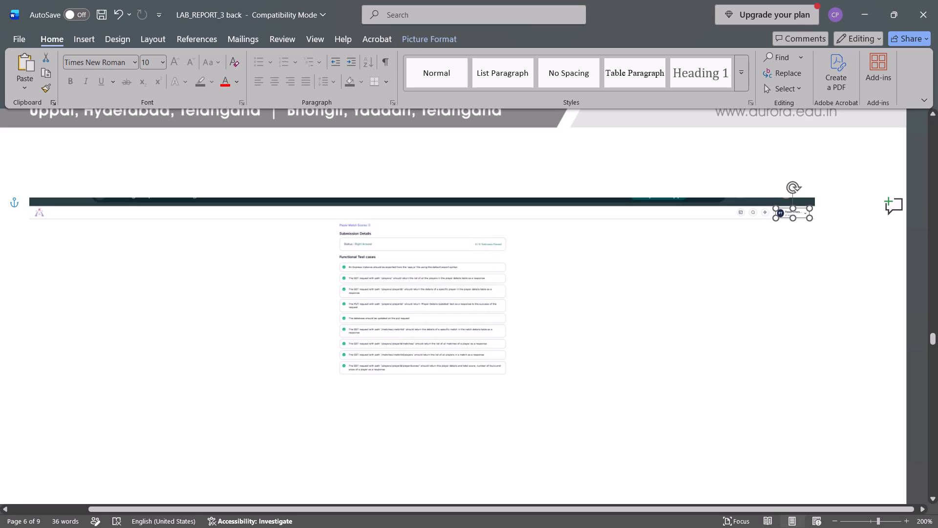
{"action": "left_click_drag", "start_coordinate": [800, 211], "coordinate": [800, 212]}
{"action": "left_click", "coordinate": [800, 212]}
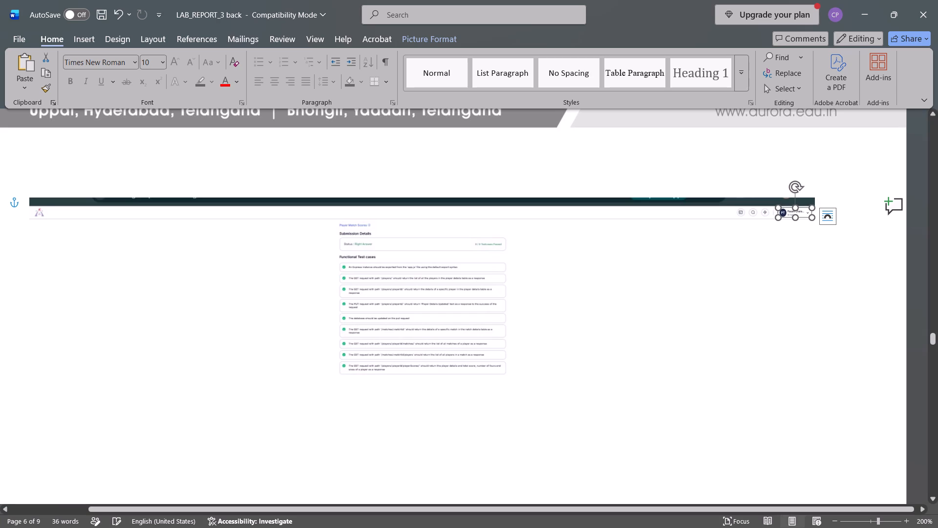
{"action": "left_click", "coordinate": [868, 287]}
{"action": "scroll", "coordinate": [786, 332], "scroll_direction": "up", "scroll_amount": 1}
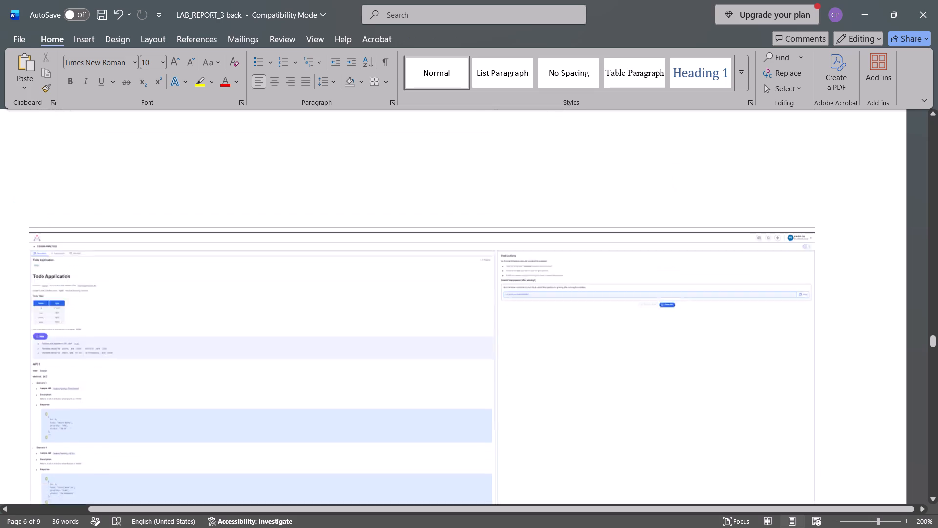
{"action": "scroll", "coordinate": [786, 332], "scroll_direction": "up", "scroll_amount": 2}
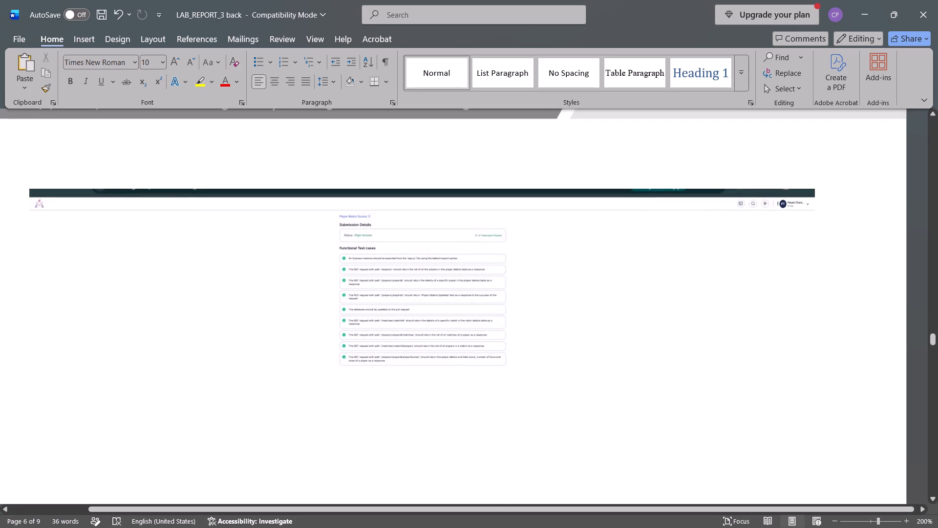
{"action": "left_click", "coordinate": [788, 202]}
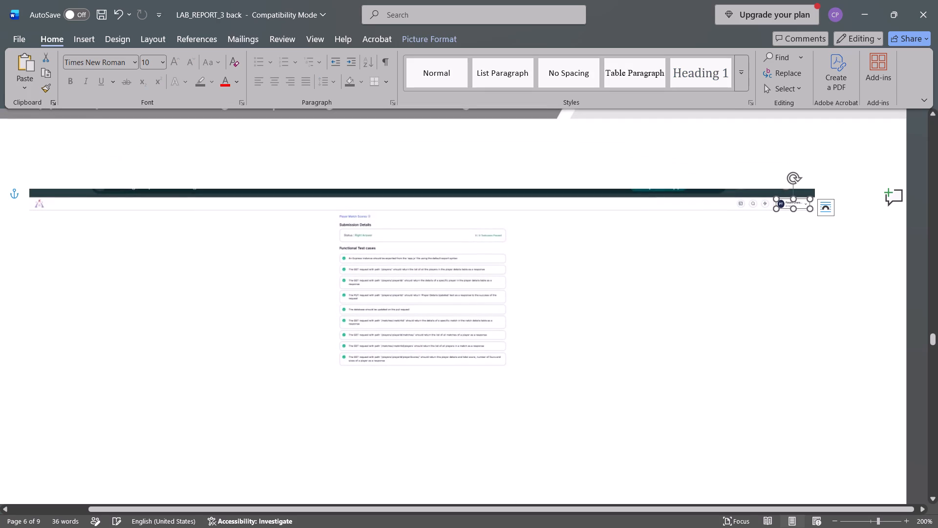
{"action": "left_click", "coordinate": [830, 292]}
Enlarge the badge on page 6's Submission Details screenshot slightly so that it covers the whole account name area.
{"action": "scroll", "coordinate": [830, 292], "scroll_direction": "up", "scroll_amount": 2}
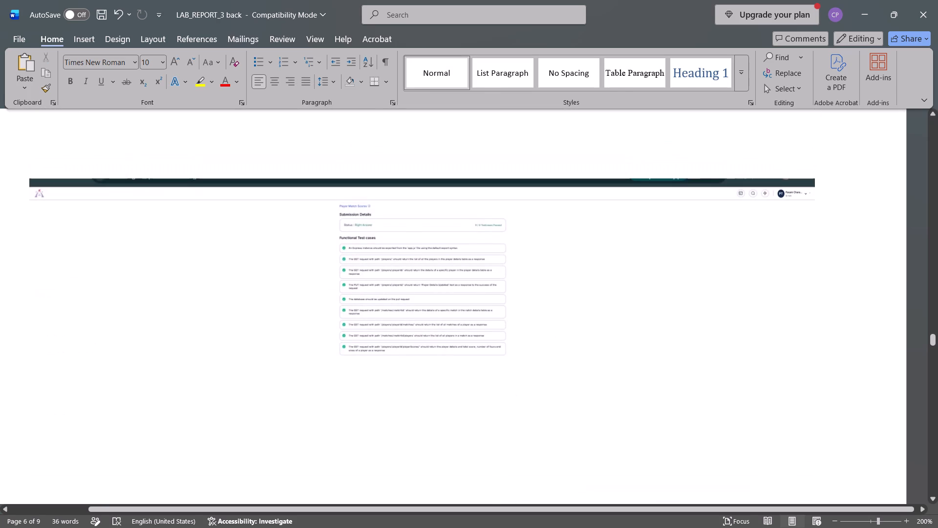
{"action": "scroll", "coordinate": [830, 292], "scroll_direction": "down", "scroll_amount": 1}
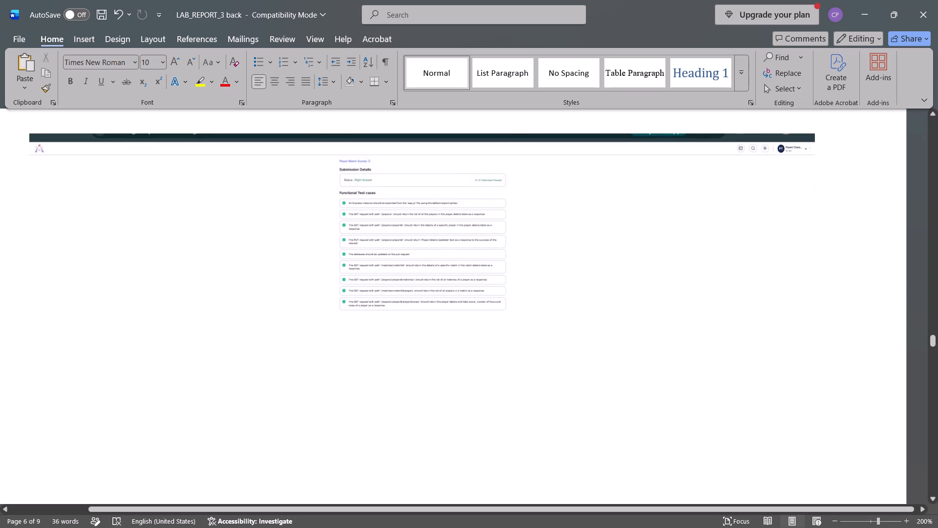
{"action": "left_click", "coordinate": [792, 147]}
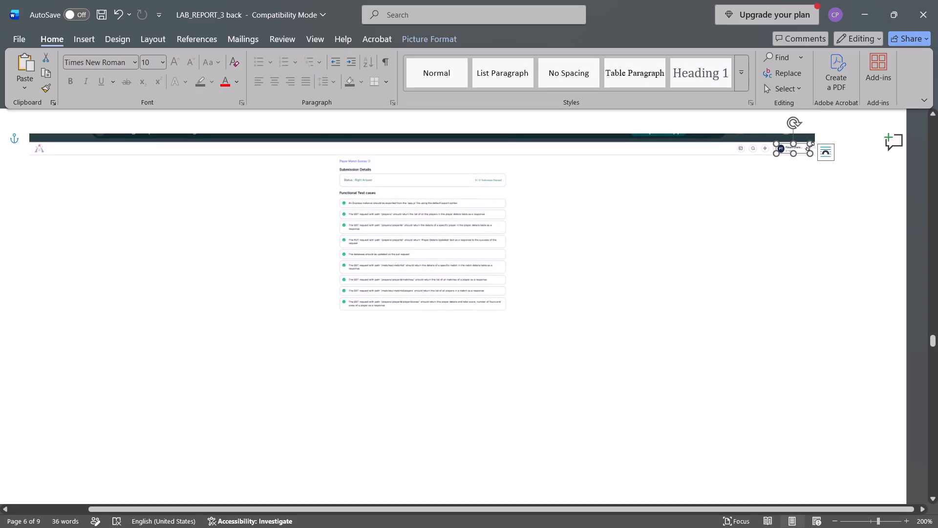
{"action": "left_click", "coordinate": [810, 146]}
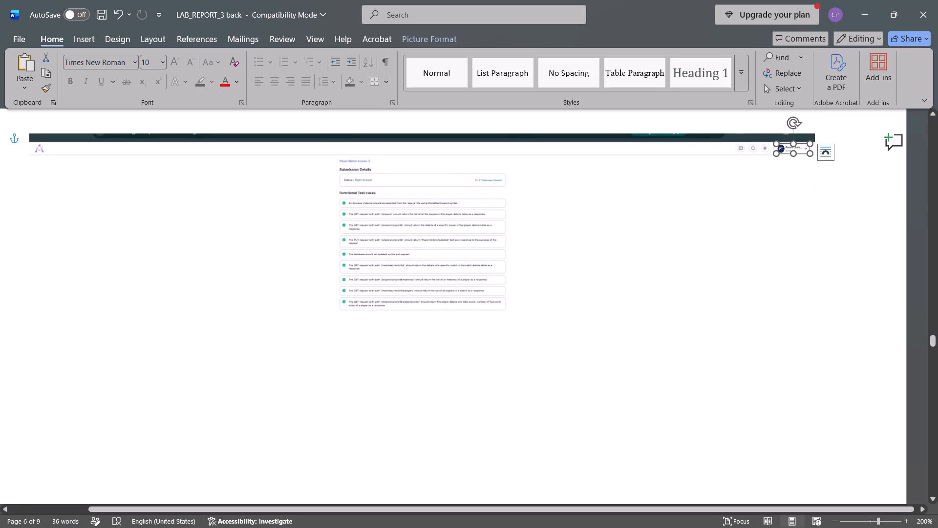
{"action": "left_click", "coordinate": [810, 145]}
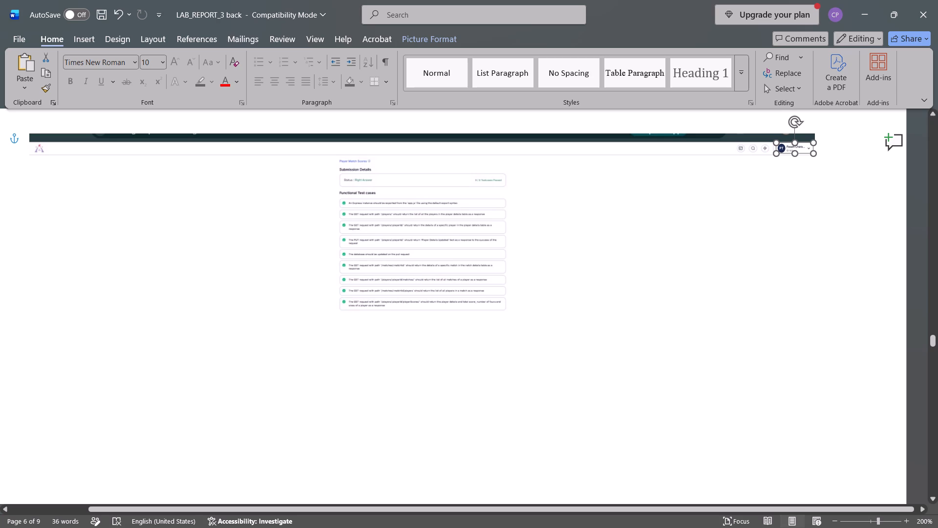
{"action": "left_click", "coordinate": [829, 196]}
Copy the enlarged name badge from the header of page 6's Submission Details screenshot.
{"action": "scroll", "coordinate": [829, 196], "scroll_direction": "up", "scroll_amount": 3}
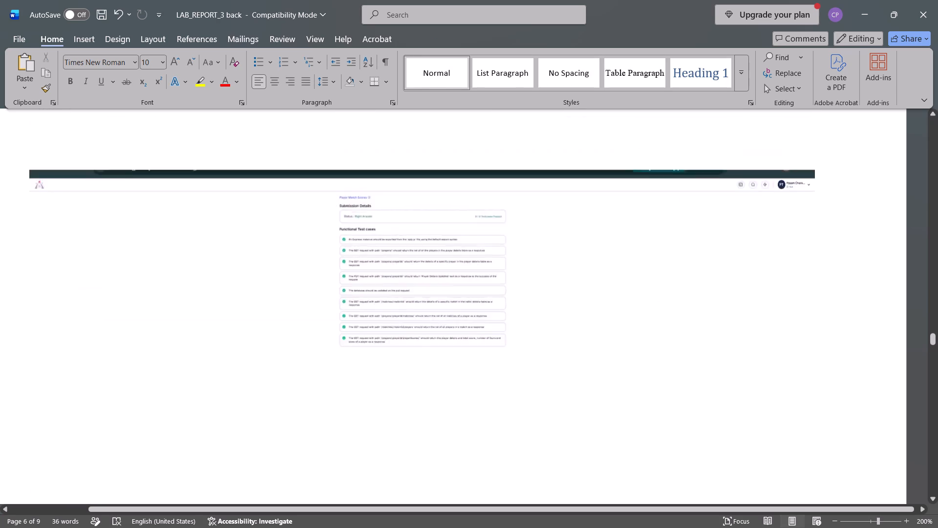
{"action": "scroll", "coordinate": [829, 196], "scroll_direction": "up", "scroll_amount": 1}
{"action": "left_click", "coordinate": [797, 216]}
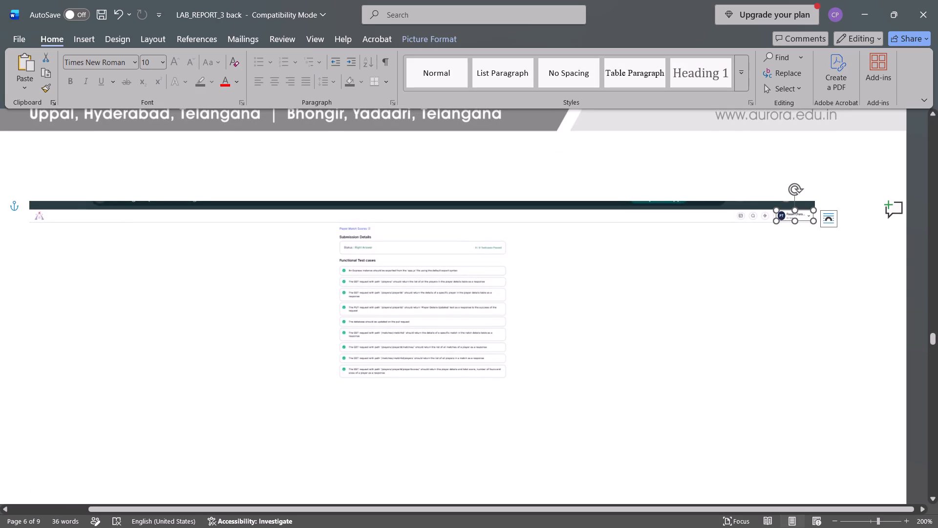
{"action": "key", "text": "ctrl+c"}
Paste the copied name badge on page 6 with the insertion point after the Todo Application screenshot.
{"action": "scroll", "coordinate": [797, 216], "scroll_direction": "down", "scroll_amount": 1}
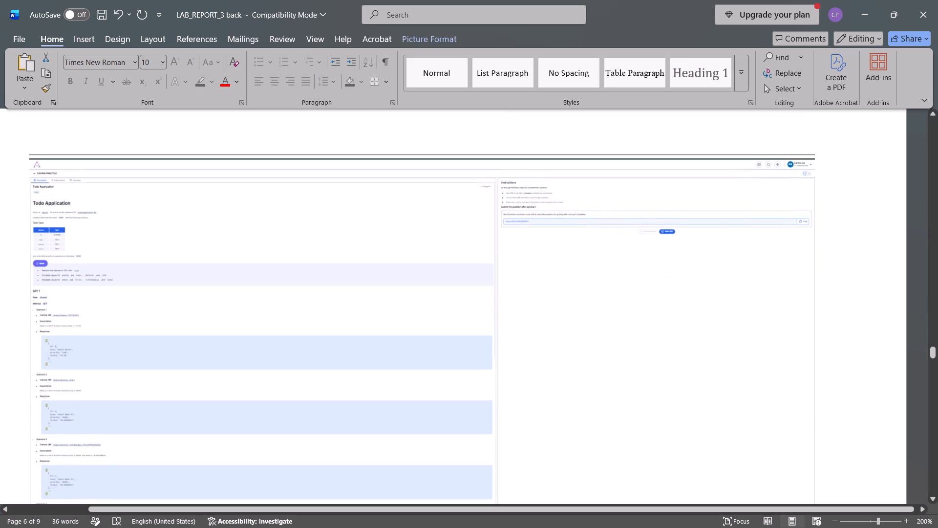
{"action": "scroll", "coordinate": [841, 212], "scroll_direction": "up", "scroll_amount": 1}
{"action": "scroll", "coordinate": [841, 212], "scroll_direction": "down", "scroll_amount": 1}
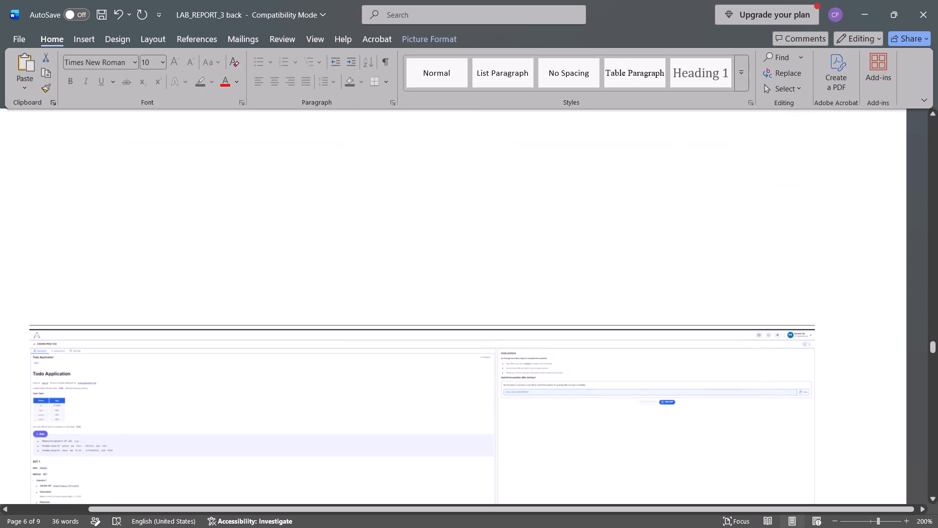
{"action": "left_click", "coordinate": [824, 367]}
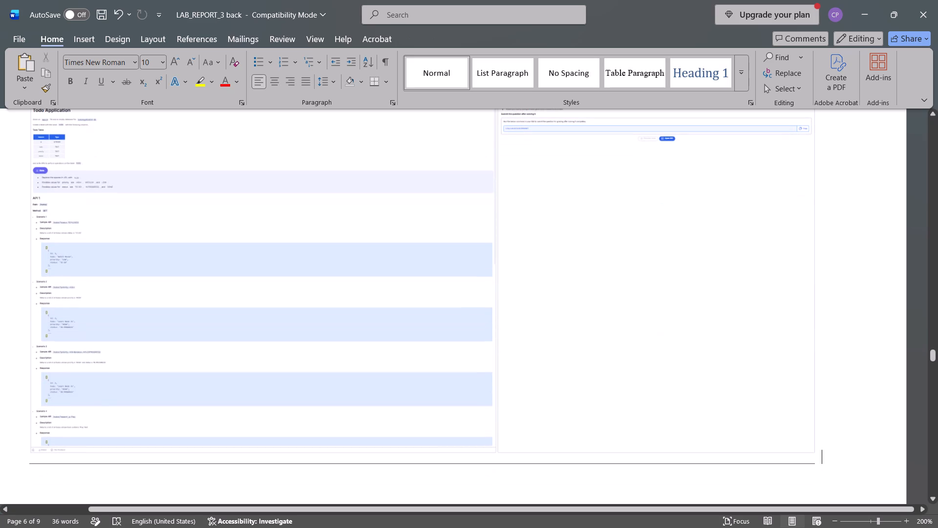
{"action": "key", "text": "ctrl+v"}
Shrink the newly pasted badge at the start of page 6's Submission Details screenshot to roughly two-thirds of its width.
{"action": "scroll", "coordinate": [824, 367], "scroll_direction": "up", "scroll_amount": 1}
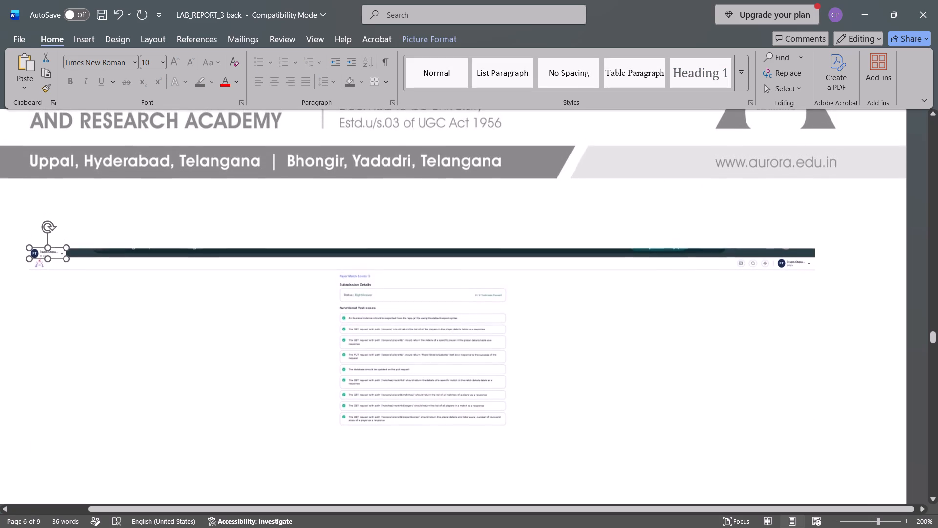
{"action": "scroll", "coordinate": [824, 367], "scroll_direction": "up", "scroll_amount": 1}
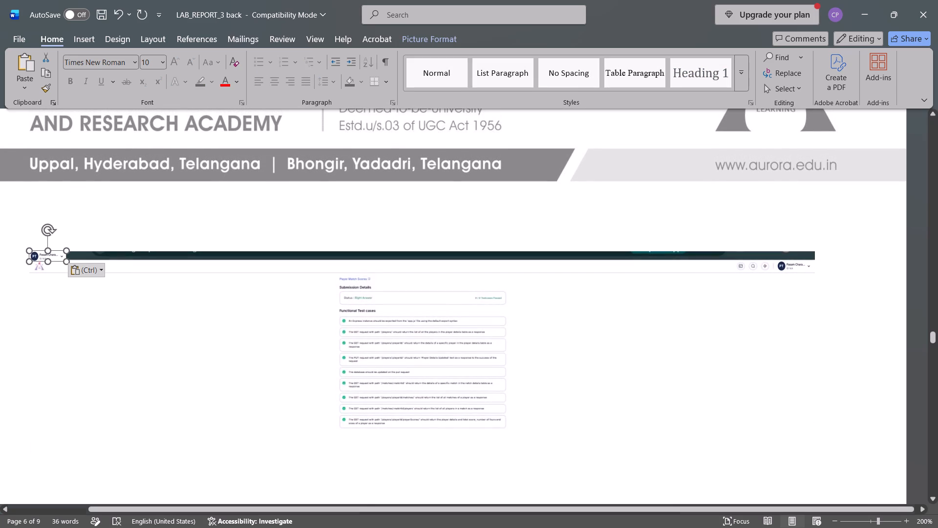
{"action": "left_click_drag", "start_coordinate": [27, 249], "coordinate": [43, 261]}
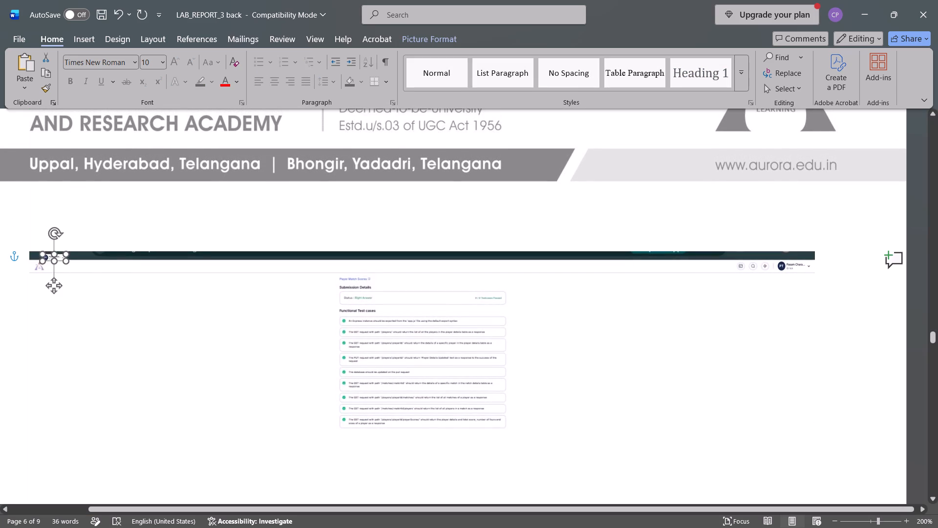
{"action": "left_click_drag", "start_coordinate": [43, 261], "coordinate": [43, 259]}
Move the reduced badge over the account name in the header of page 6's Todo Application screenshot and align it there.
{"action": "left_click_drag", "start_coordinate": [60, 257], "coordinate": [219, 432]}
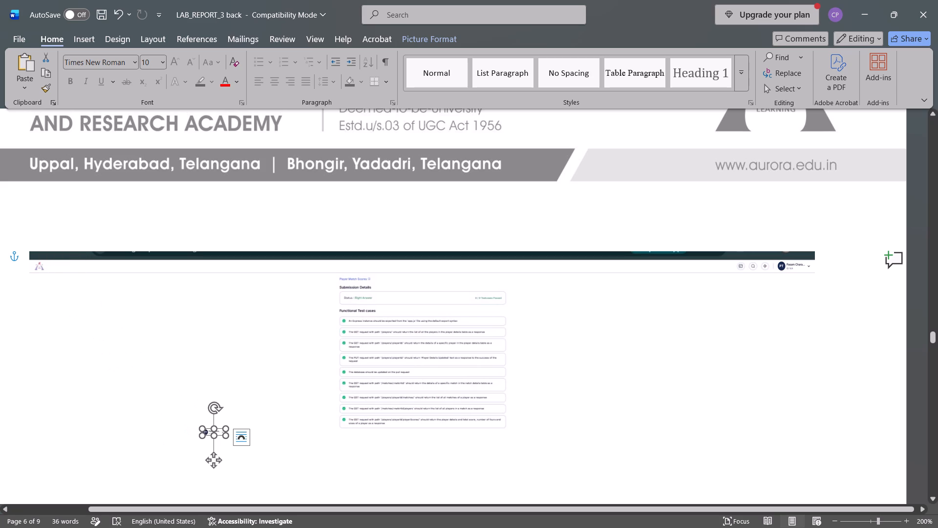
{"action": "scroll", "coordinate": [323, 366], "scroll_direction": "down", "scroll_amount": 1}
{"action": "scroll", "coordinate": [323, 366], "scroll_direction": "up", "scroll_amount": 1}
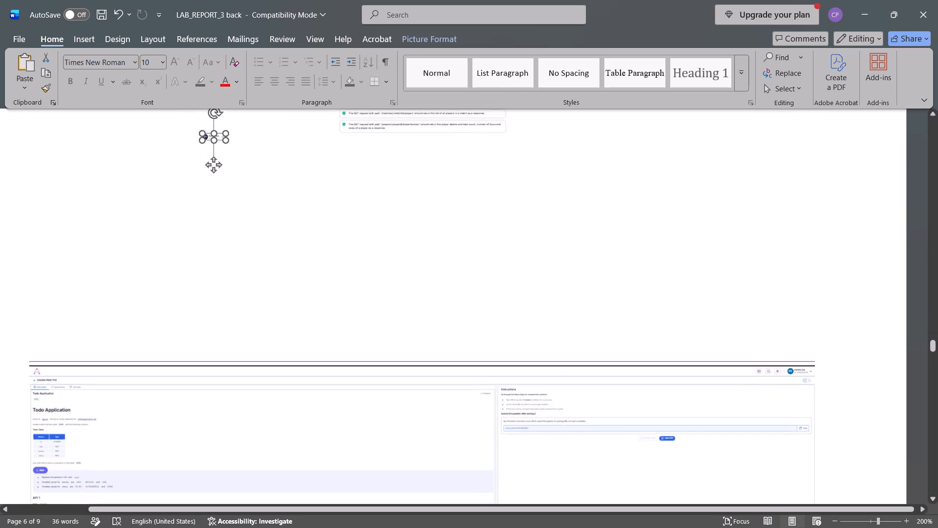
{"action": "left_click_drag", "start_coordinate": [219, 163], "coordinate": [604, 396]}
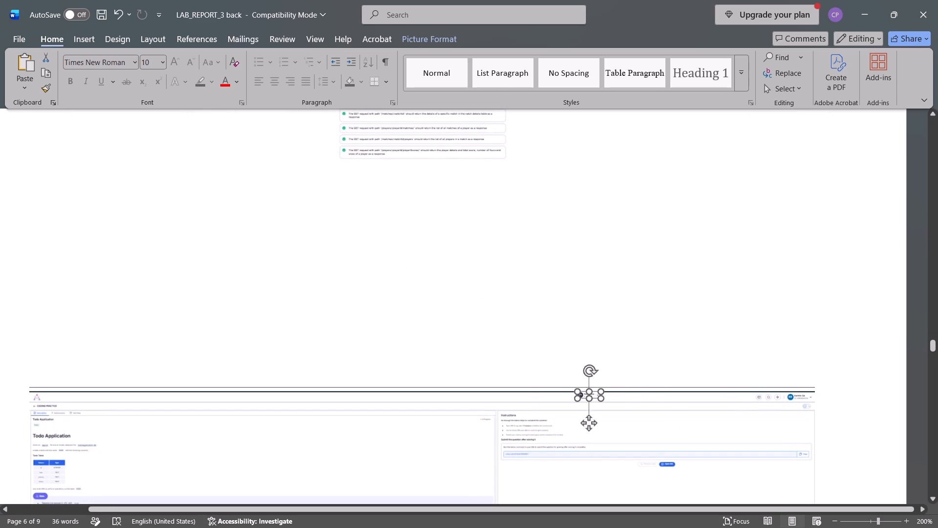
{"action": "left_click_drag", "start_coordinate": [604, 396], "coordinate": [795, 395]}
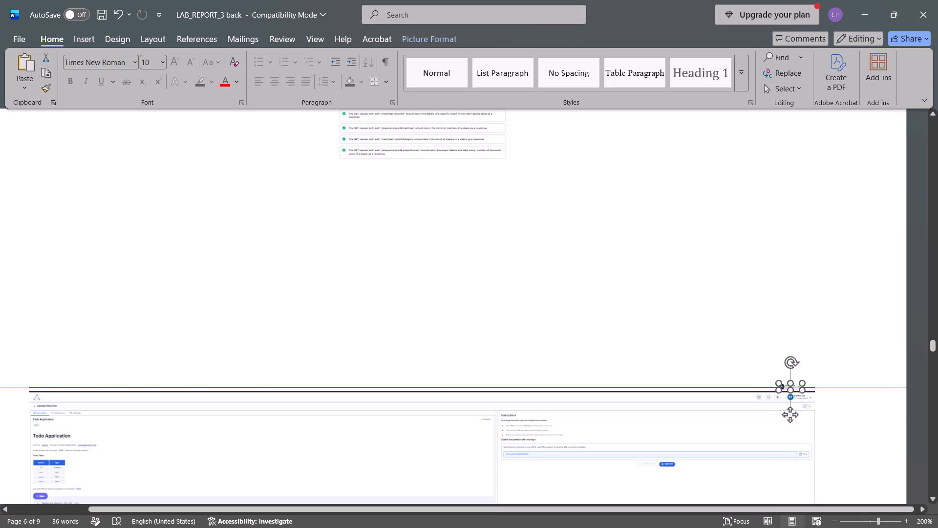
{"action": "left_click_drag", "start_coordinate": [795, 395], "coordinate": [805, 398]}
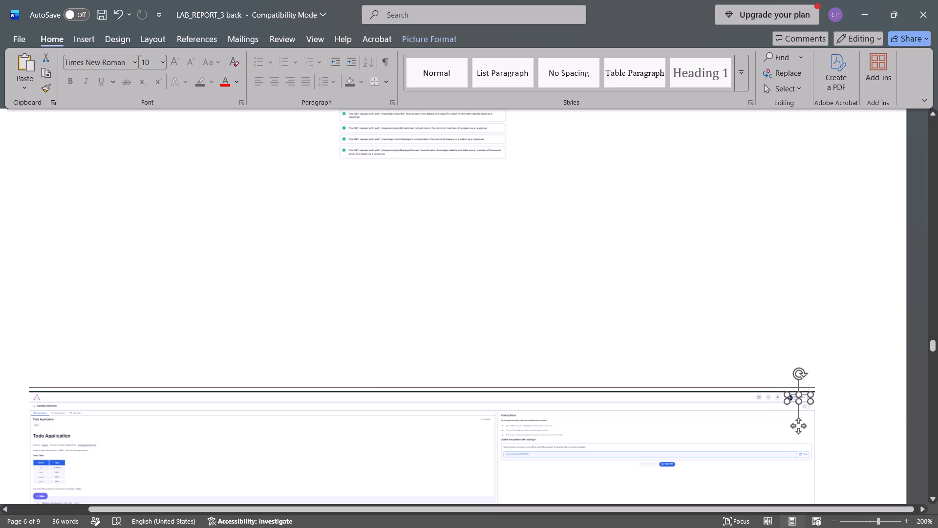
{"action": "left_click_drag", "start_coordinate": [805, 398], "coordinate": [804, 398]}
{"action": "left_click", "coordinate": [836, 440]}
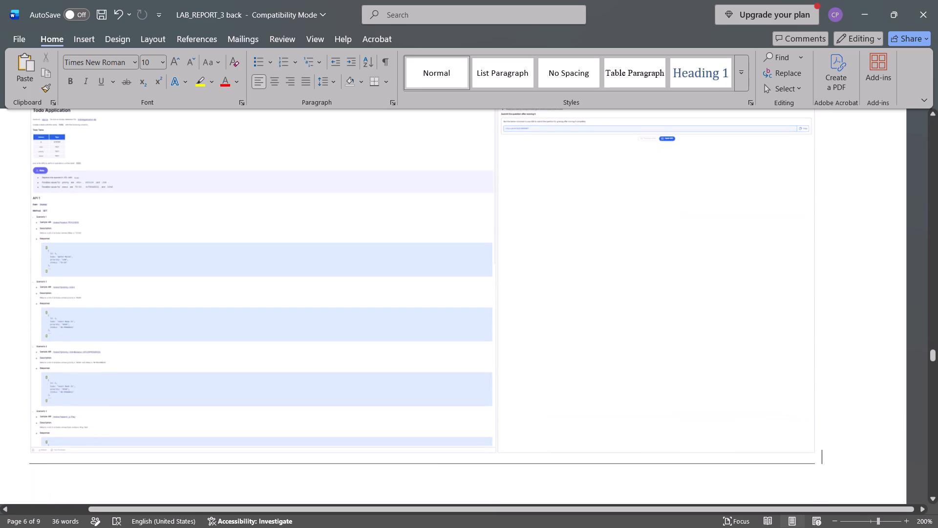
{"action": "scroll", "coordinate": [765, 400], "scroll_direction": "up", "scroll_amount": 1}
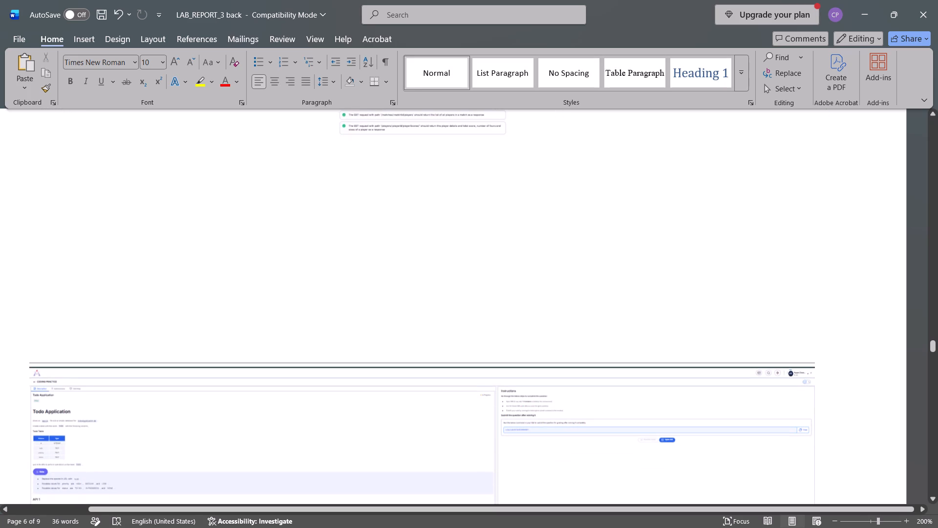
{"action": "left_click", "coordinate": [797, 372]}
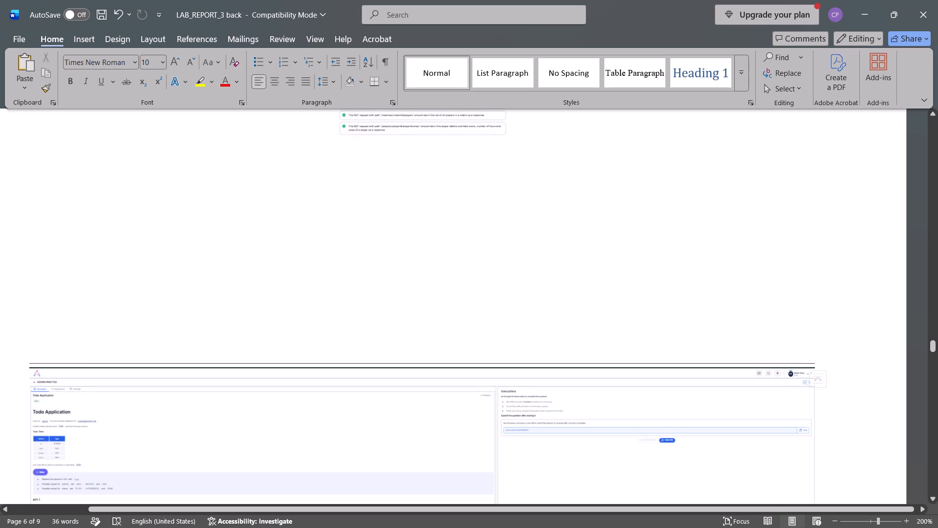
{"action": "left_click", "coordinate": [845, 395]}
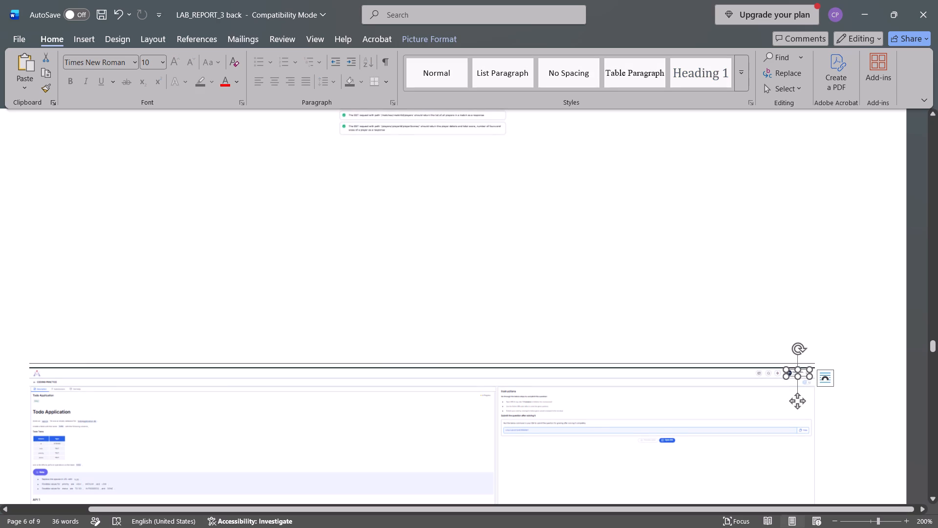
{"action": "scroll", "coordinate": [845, 395], "scroll_direction": "up", "scroll_amount": 1}
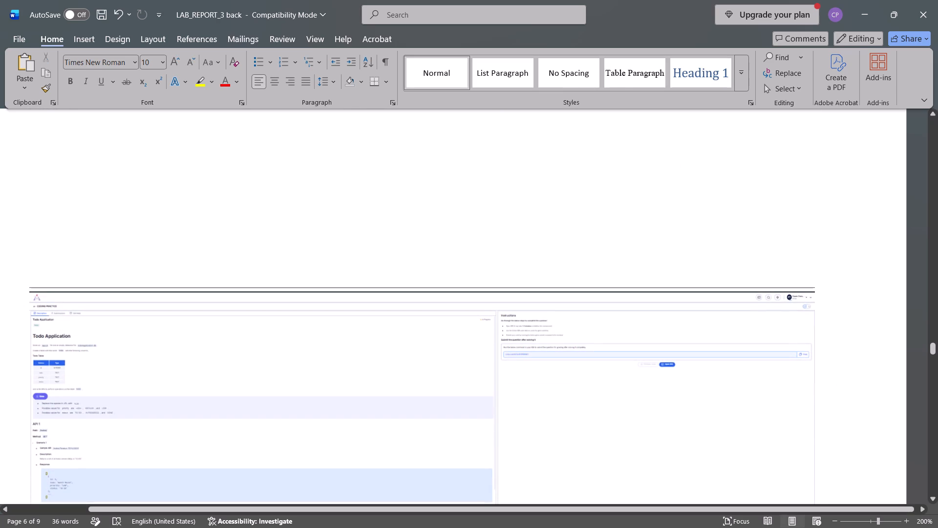
Fine-tune the name badge's position over the account name in the header of page 6's Todo Application screenshot.
{"action": "left_click", "coordinate": [801, 296]}
{"action": "left_click", "coordinate": [801, 296]}
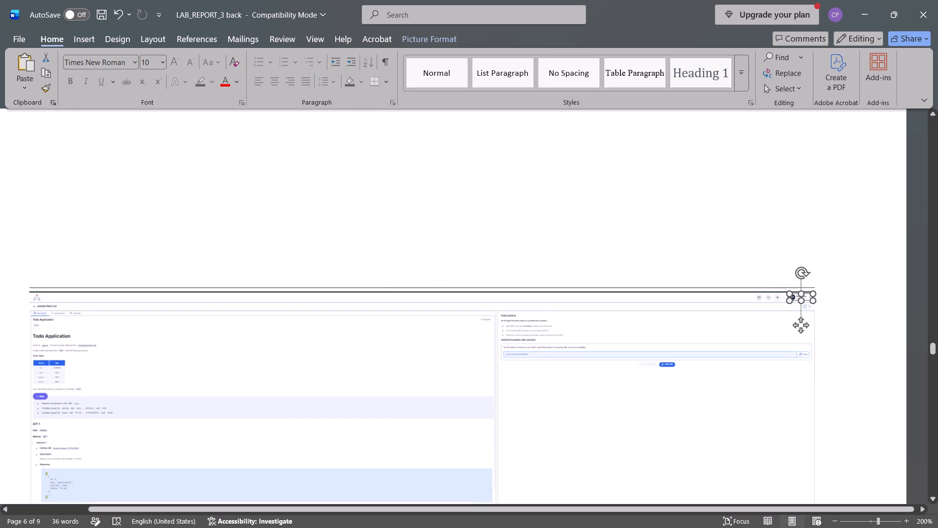
{"action": "left_click", "coordinate": [834, 344]}
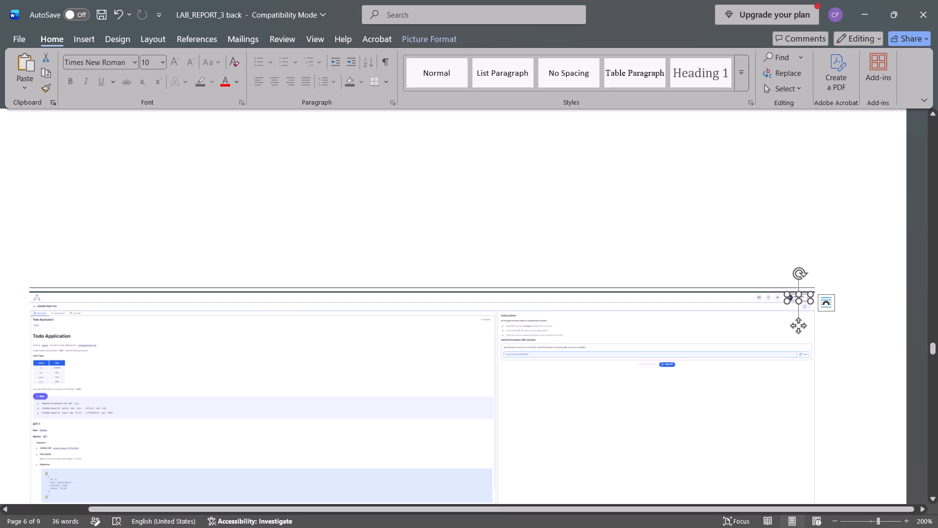
{"action": "scroll", "coordinate": [834, 344], "scroll_direction": "up", "scroll_amount": 1}
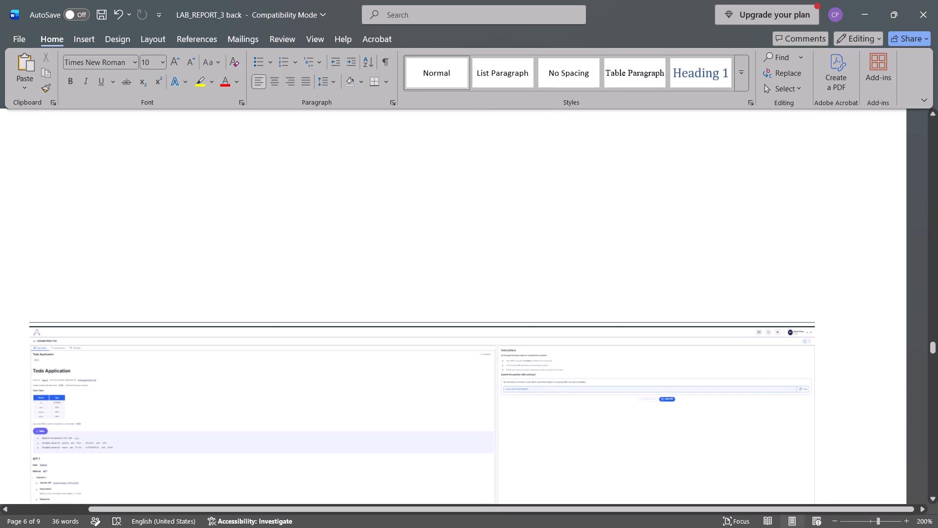
{"action": "left_click", "coordinate": [793, 330]}
{"action": "left_click", "coordinate": [800, 329]}
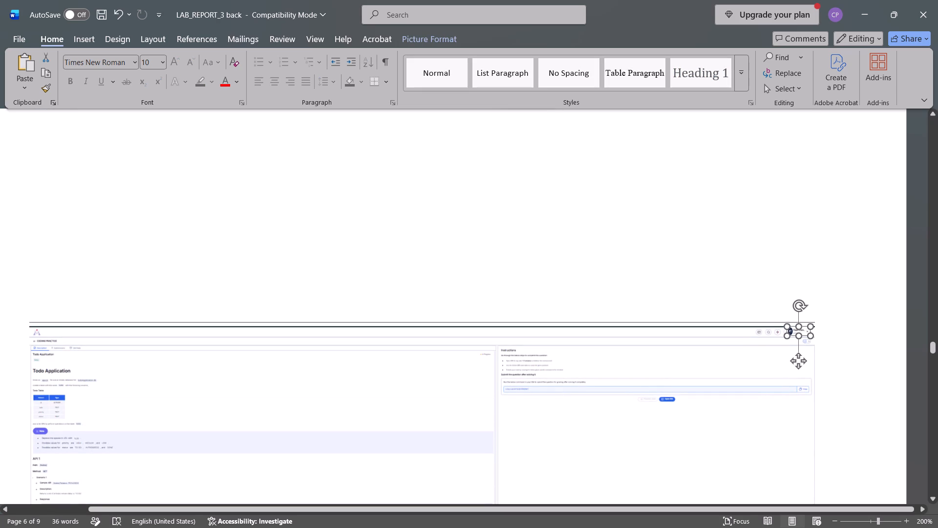
{"action": "left_click", "coordinate": [841, 375]}
{"action": "scroll", "coordinate": [841, 375], "scroll_direction": "up", "scroll_amount": 1}
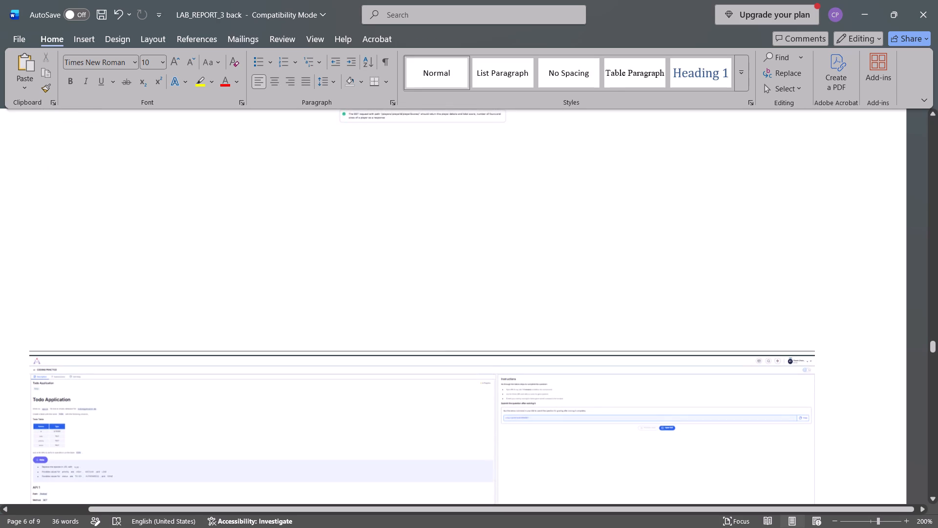
{"action": "left_click", "coordinate": [804, 362]}
{"action": "left_click", "coordinate": [799, 358]}
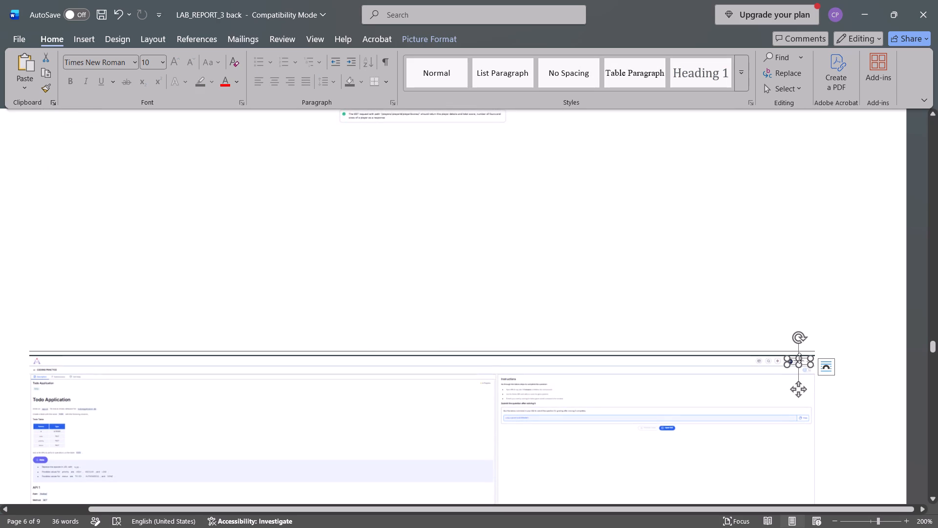
{"action": "left_click", "coordinate": [830, 404]}
Paste the copied name badge on page 8 with the insertion point beside the Submission Details screenshot.
{"action": "scroll", "coordinate": [830, 404], "scroll_direction": "up", "scroll_amount": 1}
{"action": "scroll", "coordinate": [830, 404], "scroll_direction": "down", "scroll_amount": 1}
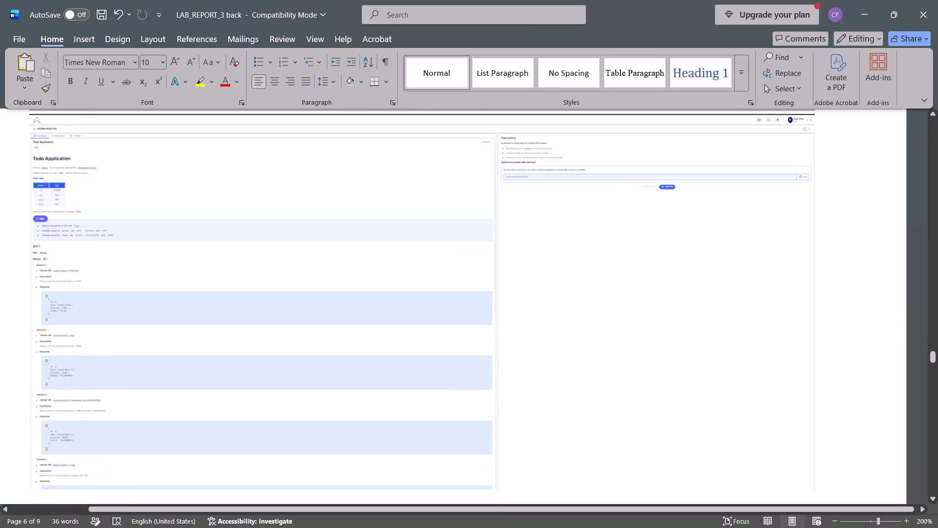
{"action": "scroll", "coordinate": [830, 404], "scroll_direction": "down", "scroll_amount": 3}
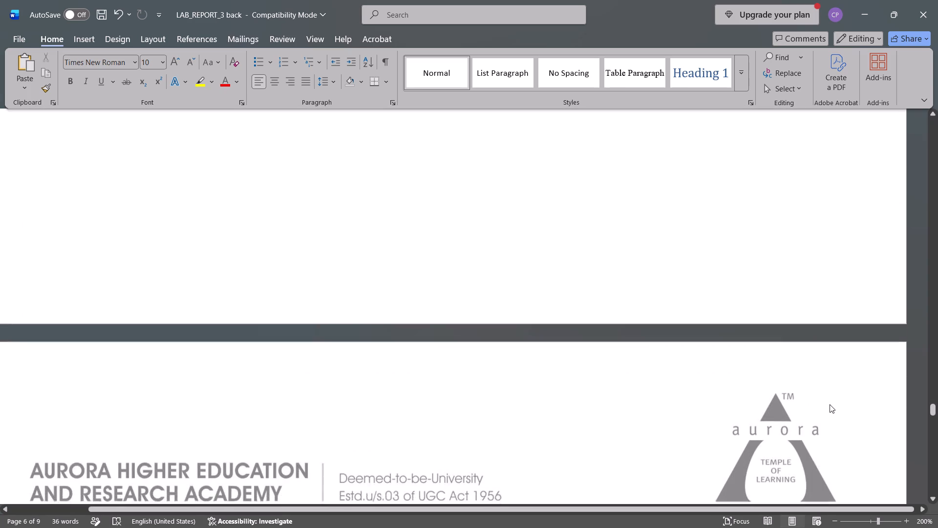
{"action": "scroll", "coordinate": [830, 404], "scroll_direction": "down", "scroll_amount": 2}
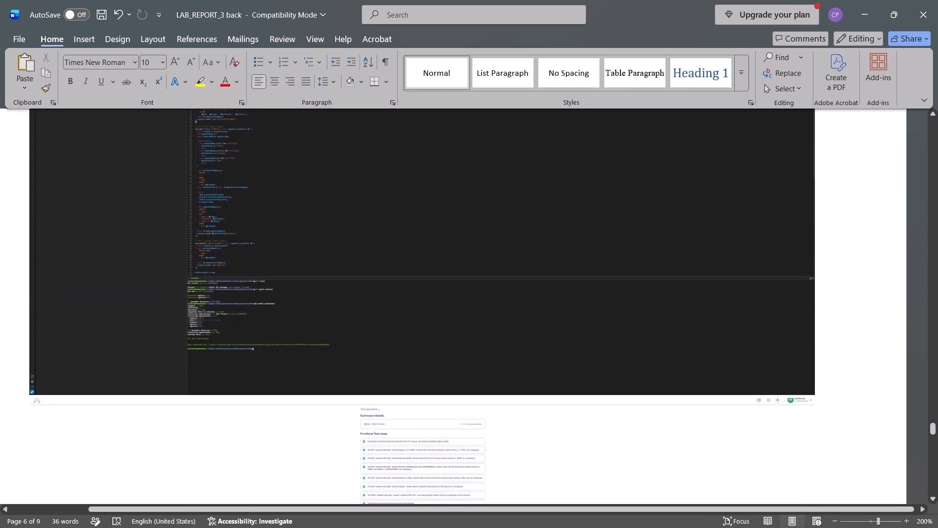
{"action": "scroll", "coordinate": [830, 404], "scroll_direction": "down", "scroll_amount": 1}
{"action": "left_click_drag", "start_coordinate": [902, 509], "coordinate": [862, 437]}
{"action": "left_click", "coordinate": [862, 437]}
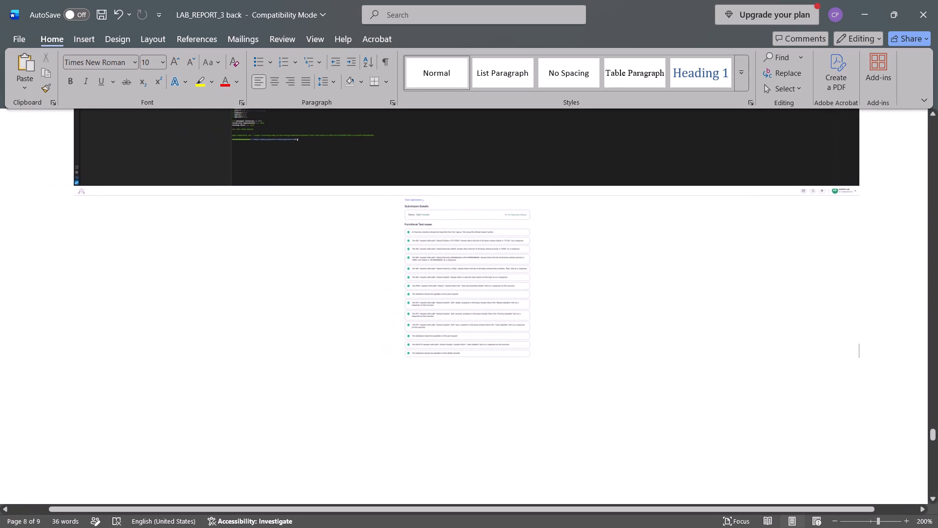
{"action": "key", "text": "ctrl+v"}
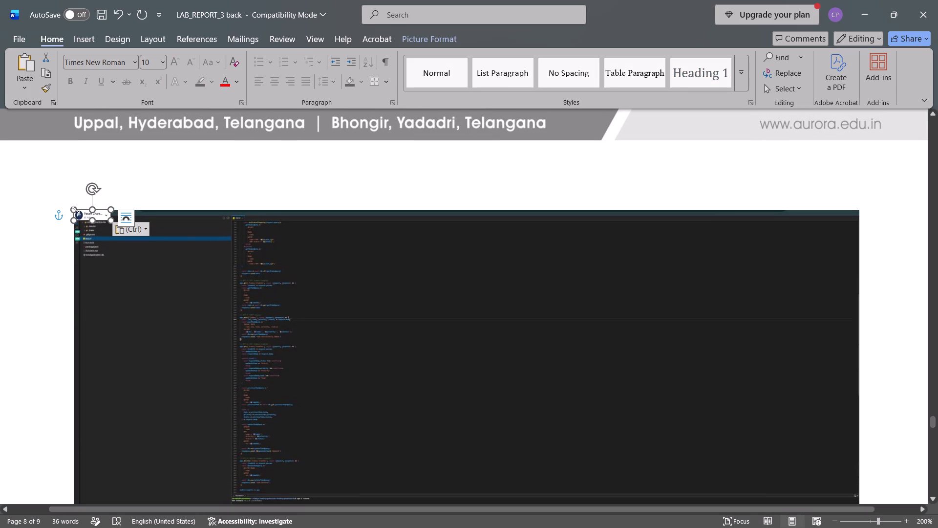
Shrink the pasted badge at the top corner of page 8's code editor screenshot, making it slightly narrower and flatter.
{"action": "left_click_drag", "start_coordinate": [75, 209], "coordinate": [81, 213]}
{"action": "left_click_drag", "start_coordinate": [96, 214], "coordinate": [322, 468]}
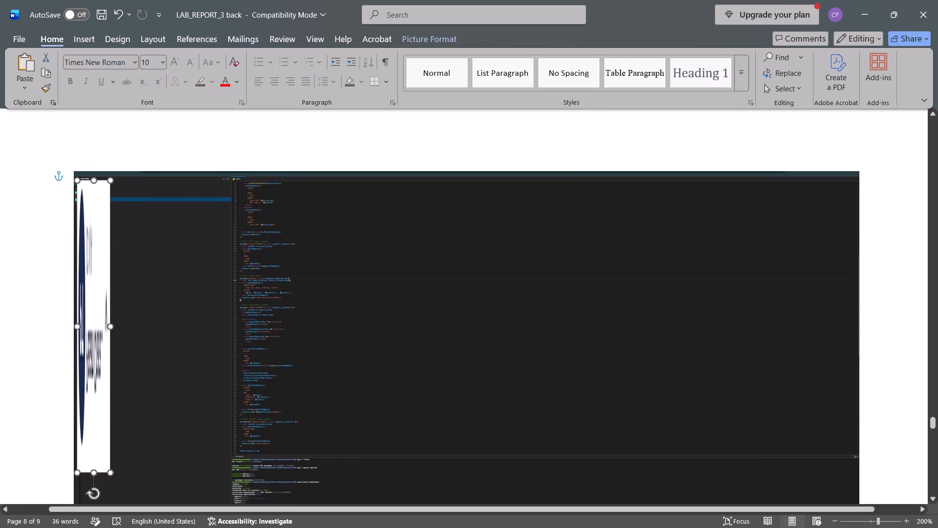
{"action": "left_click_drag", "start_coordinate": [322, 468], "coordinate": [249, 183]}
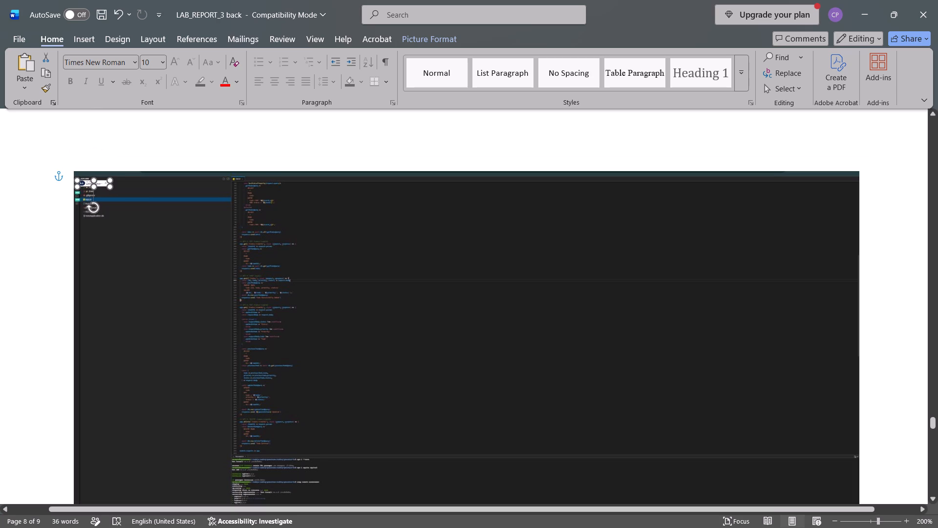
{"action": "left_click_drag", "start_coordinate": [249, 183], "coordinate": [247, 179]}
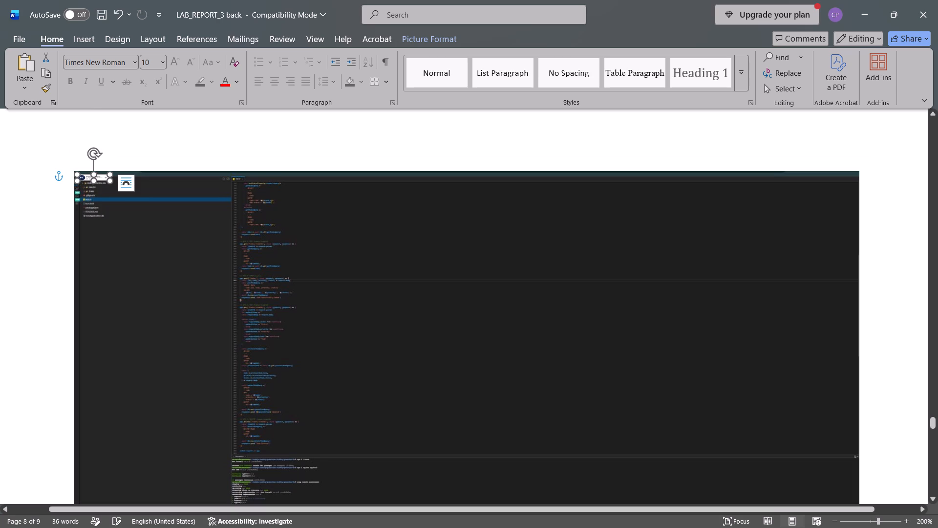
Move the reduced badge over the account name in the header of page 8's Submission Details screenshot and align it there.
{"action": "left_click_drag", "start_coordinate": [101, 175], "coordinate": [411, 400]}
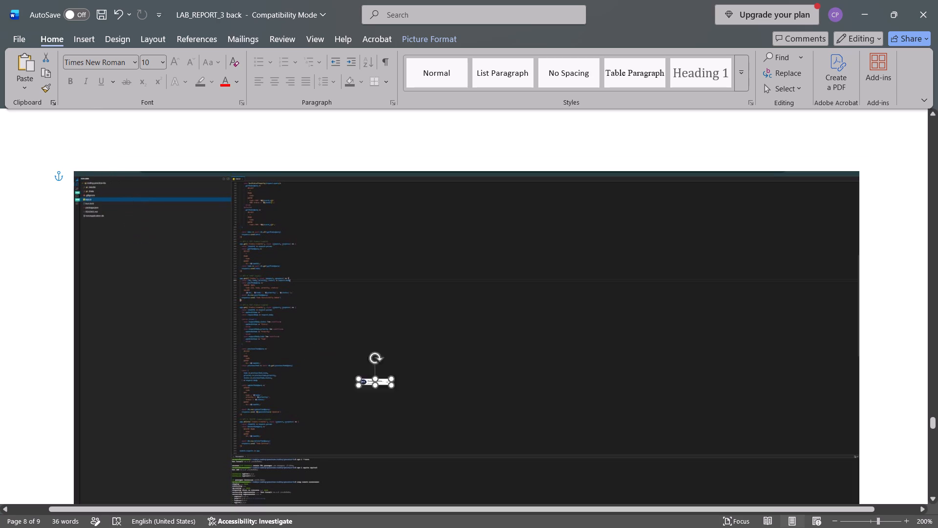
{"action": "left_click_drag", "start_coordinate": [411, 400], "coordinate": [481, 461]}
{"action": "scroll", "coordinate": [533, 405], "scroll_direction": "down", "scroll_amount": 1}
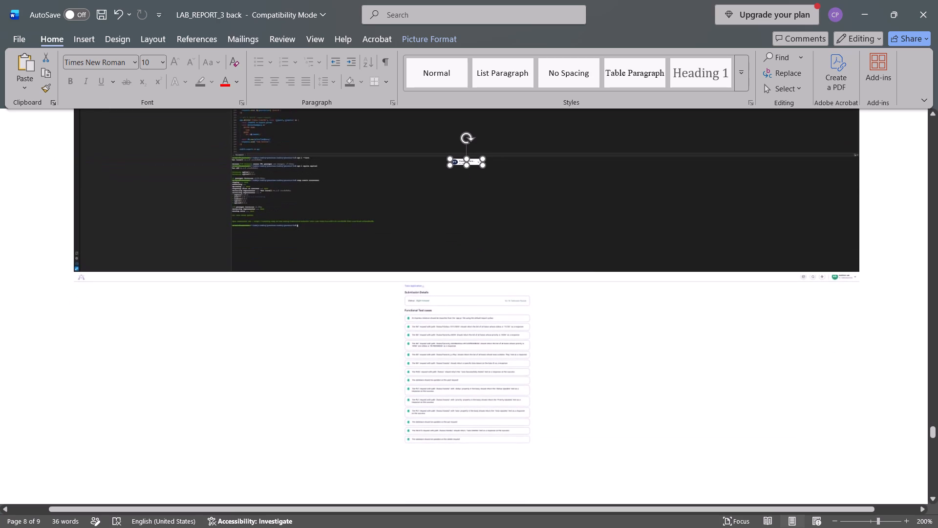
{"action": "left_click_drag", "start_coordinate": [474, 162], "coordinate": [738, 240]}
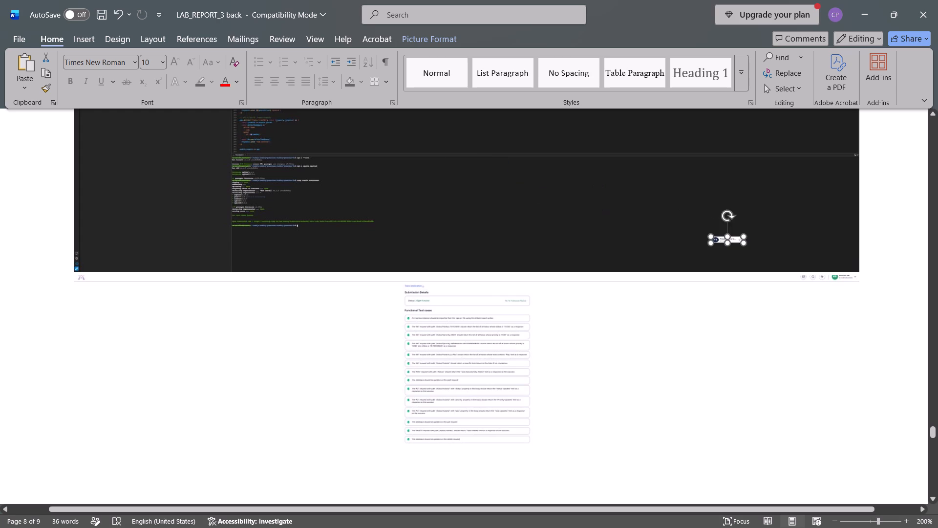
{"action": "left_click_drag", "start_coordinate": [738, 240], "coordinate": [805, 284]}
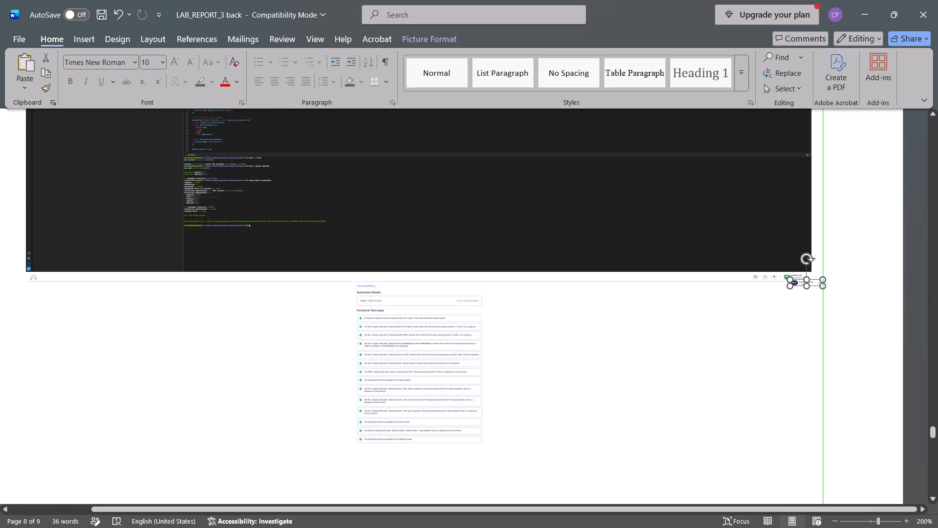
{"action": "left_click_drag", "start_coordinate": [805, 284], "coordinate": [801, 278]}
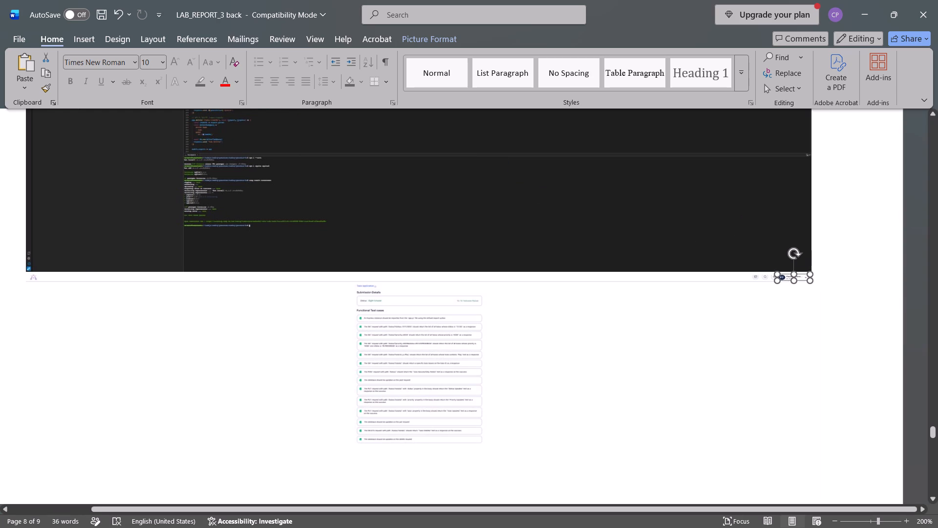
{"action": "left_click_drag", "start_coordinate": [801, 278], "coordinate": [805, 278]}
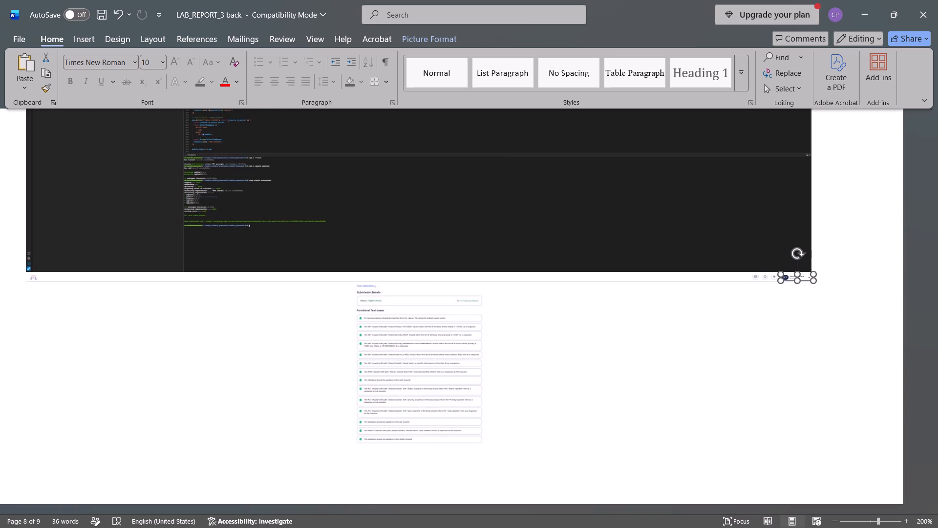
{"action": "left_click_drag", "start_coordinate": [805, 278], "coordinate": [805, 279]}
{"action": "left_click", "coordinate": [846, 328]}
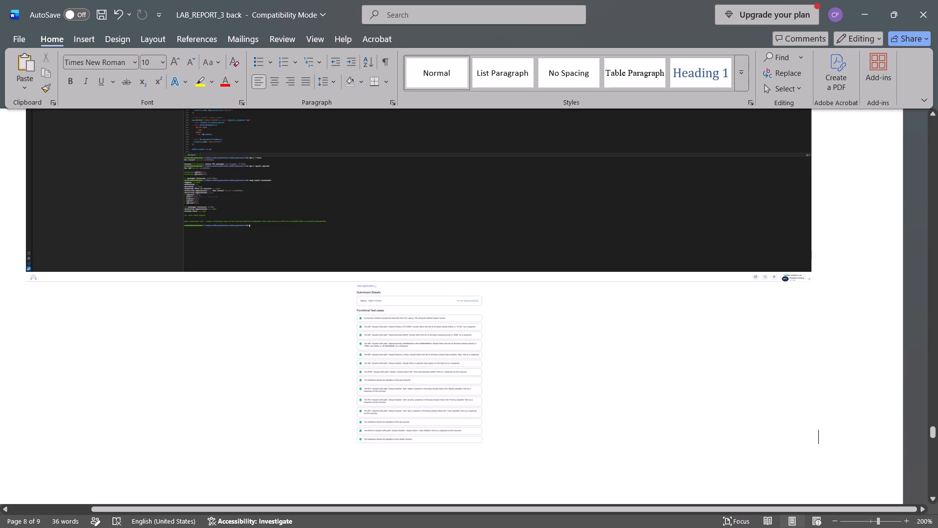
{"action": "left_click", "coordinate": [800, 278]}
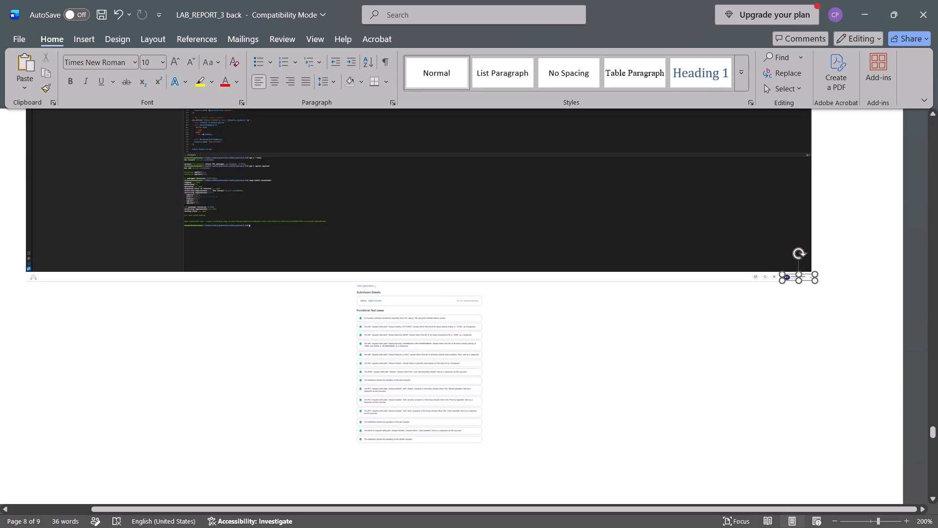
{"action": "left_click", "coordinate": [827, 353]}
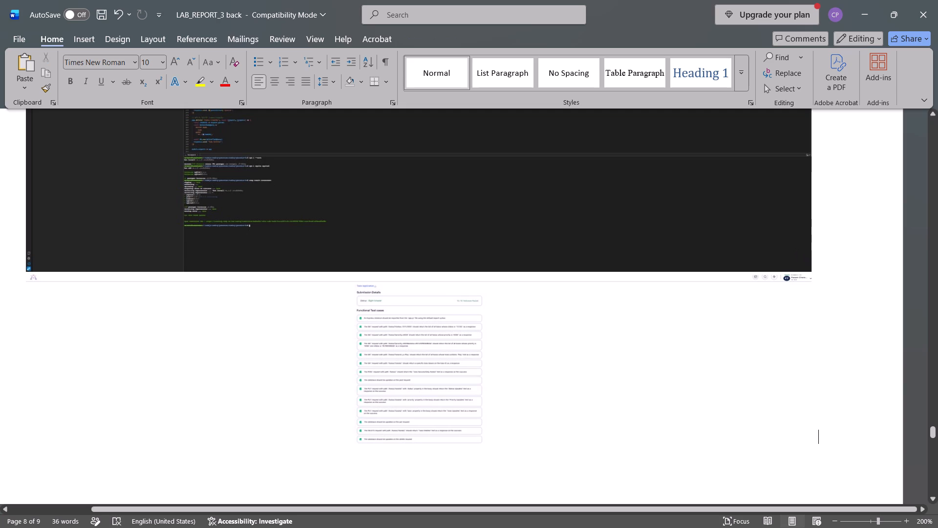
{"action": "left_click", "coordinate": [800, 279]}
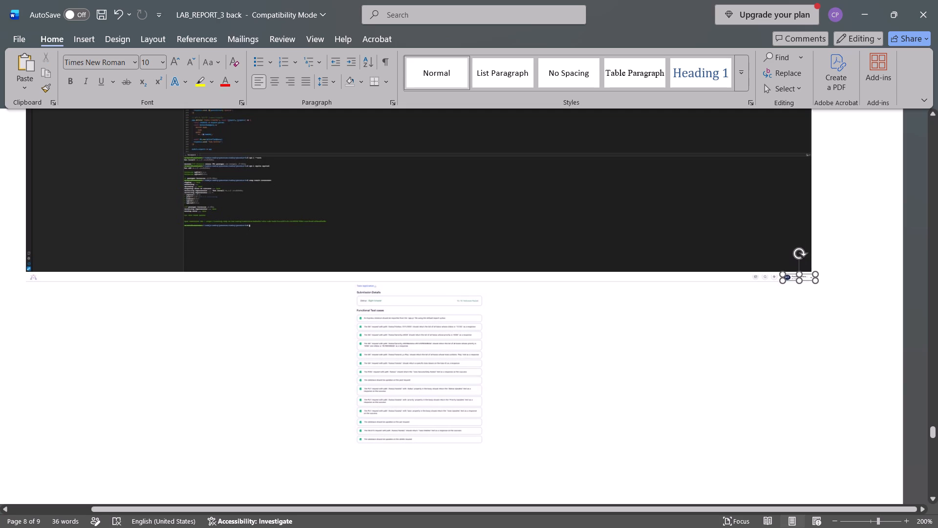
{"action": "left_click", "coordinate": [813, 309]}
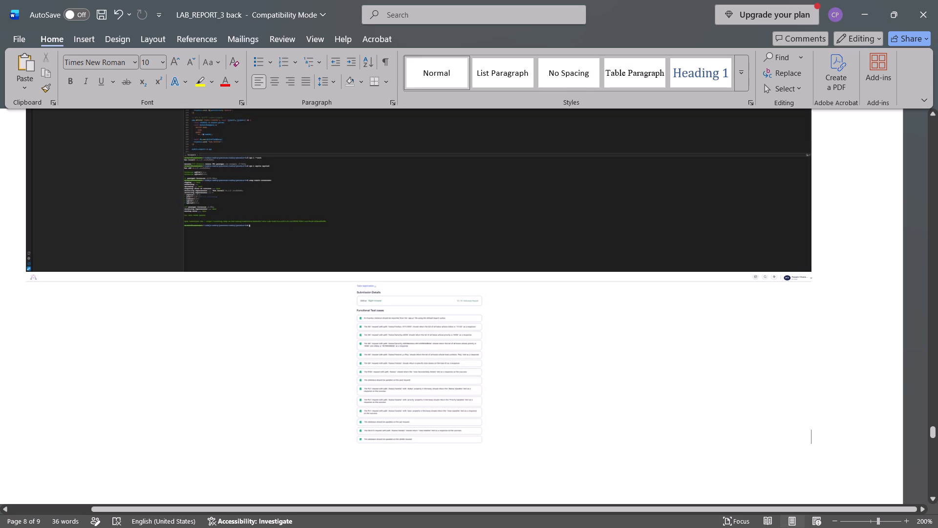
Paste the copied name badge into the empty line above page 9's Coding Practice screenshot.
{"action": "scroll", "coordinate": [809, 299], "scroll_direction": "down", "scroll_amount": 5}
{"action": "scroll", "coordinate": [809, 299], "scroll_direction": "up", "scroll_amount": 1}
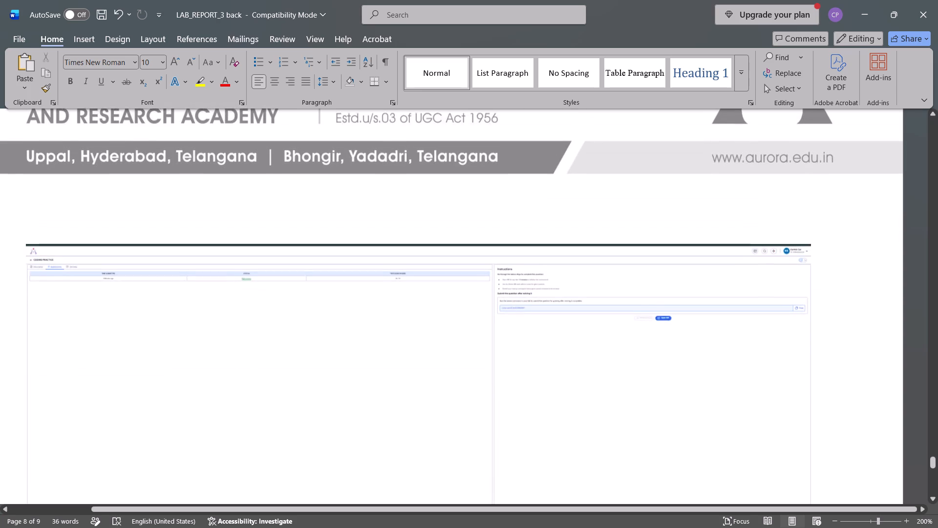
{"action": "scroll", "coordinate": [809, 299], "scroll_direction": "up", "scroll_amount": 1}
{"action": "left_click", "coordinate": [728, 209]}
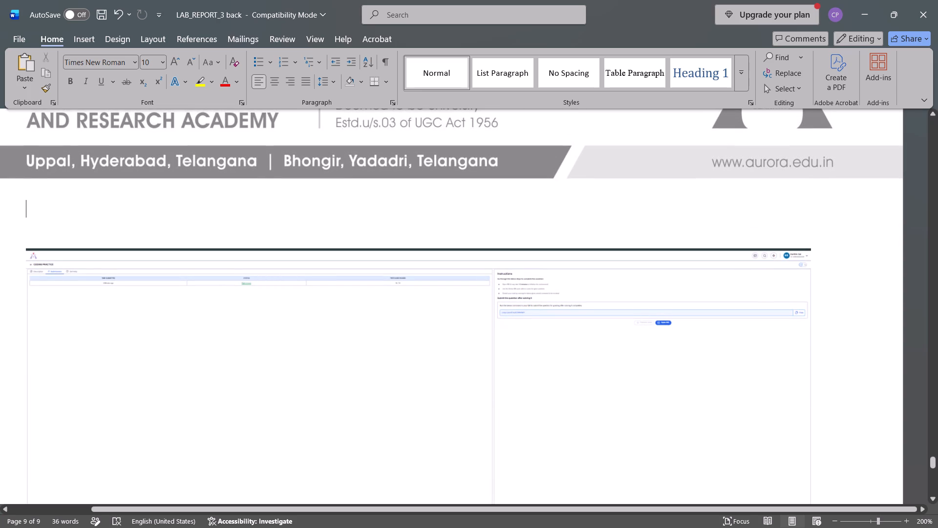
{"action": "key", "text": "ctrl+v"}
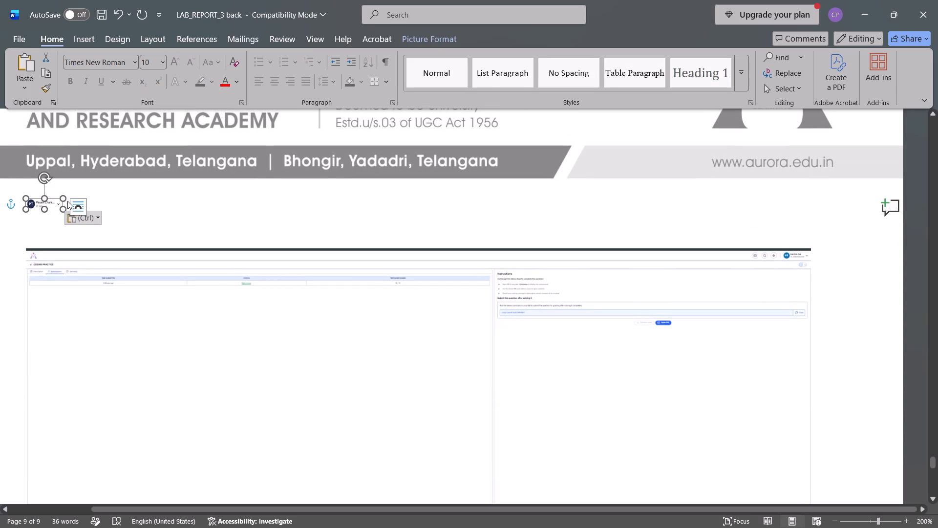
Resize the pasted badge above page 9's Coding Practice screenshot to a slightly flatter strip.
{"action": "left_click_drag", "start_coordinate": [24, 195], "coordinate": [29, 198]}
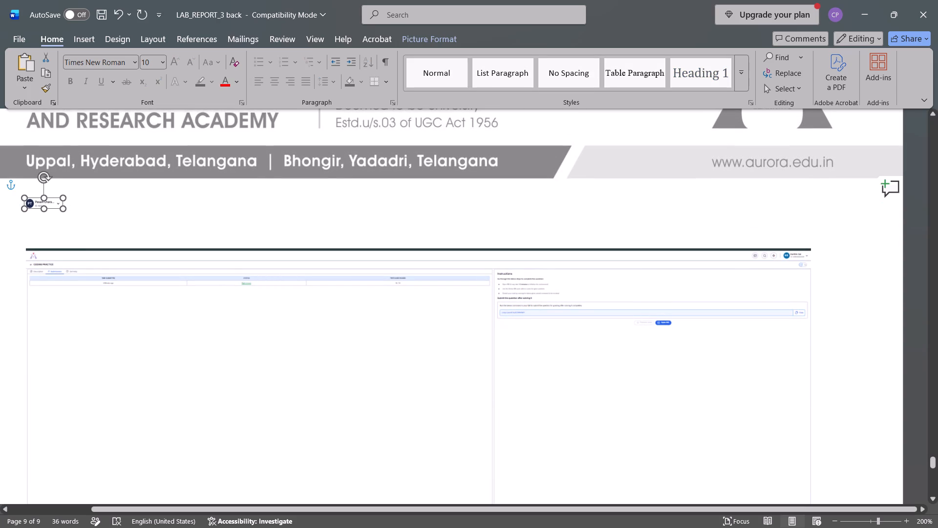
{"action": "left_click_drag", "start_coordinate": [29, 198], "coordinate": [36, 204]}
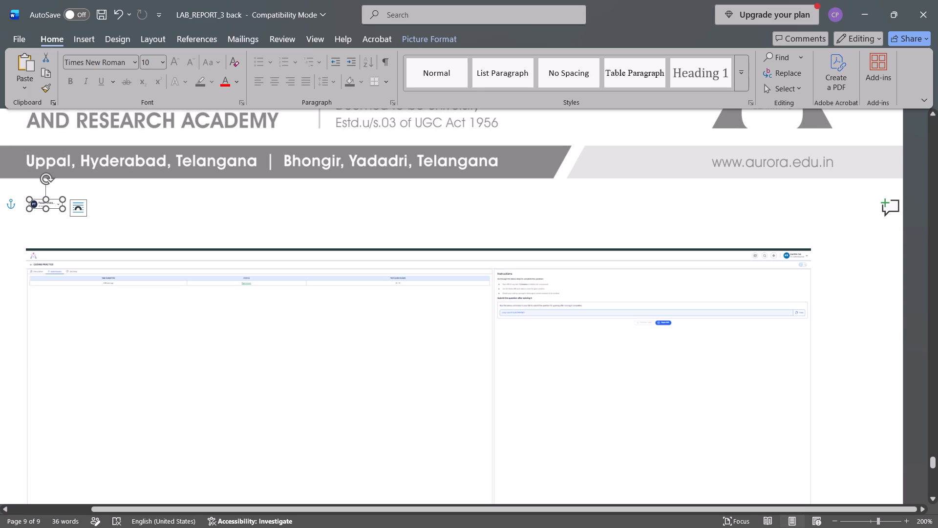
{"action": "left_click_drag", "start_coordinate": [47, 204], "coordinate": [544, 236]}
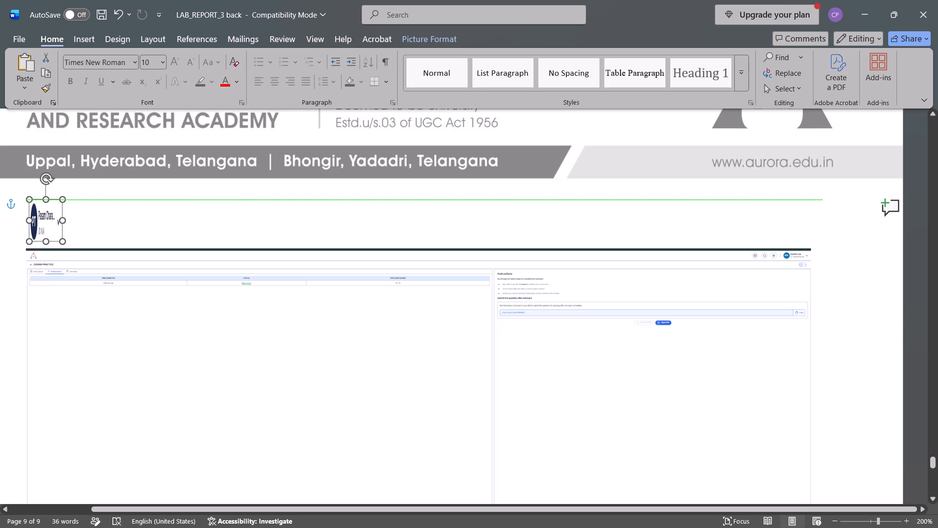
{"action": "left_click_drag", "start_coordinate": [544, 236], "coordinate": [525, 198]}
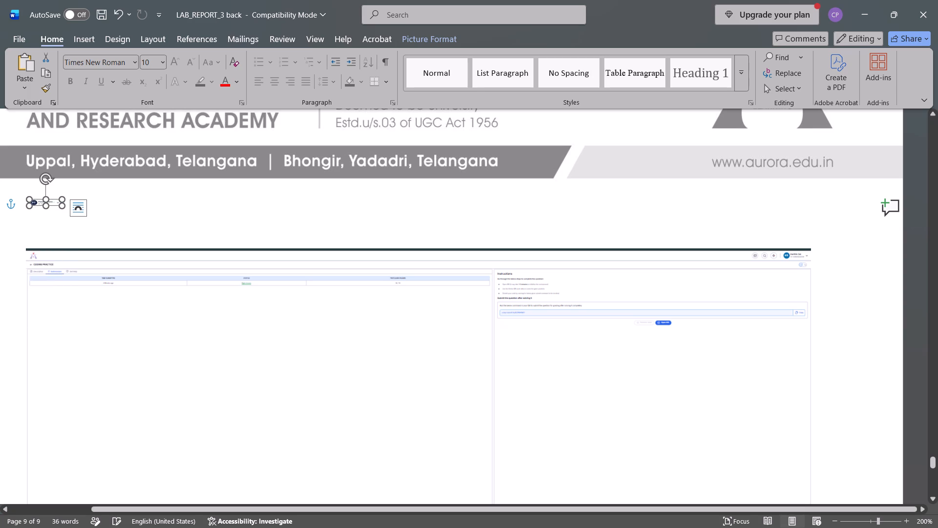
{"action": "left_click", "coordinate": [61, 208]}
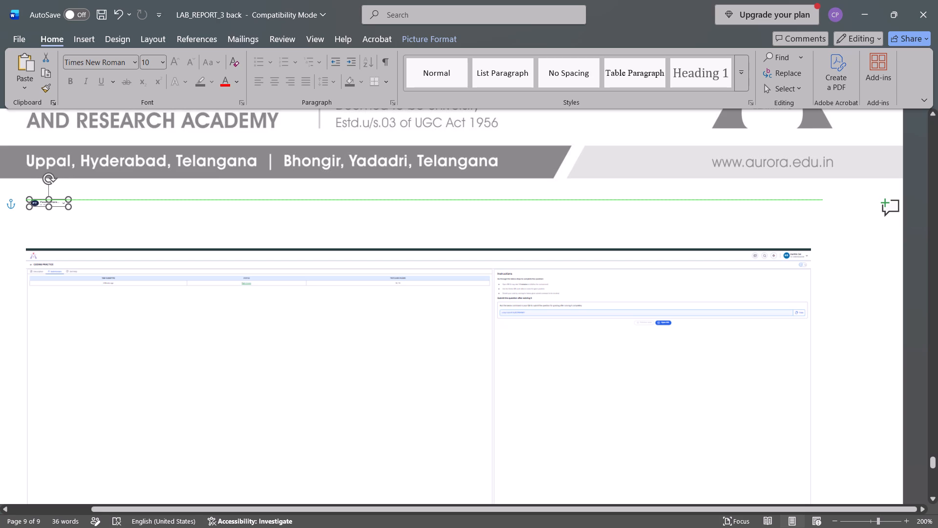
Move the badge to the account name in the header of page 9's Coding Practice screenshot and narrow it to fit.
{"action": "left_click_drag", "start_coordinate": [58, 202], "coordinate": [746, 264]}
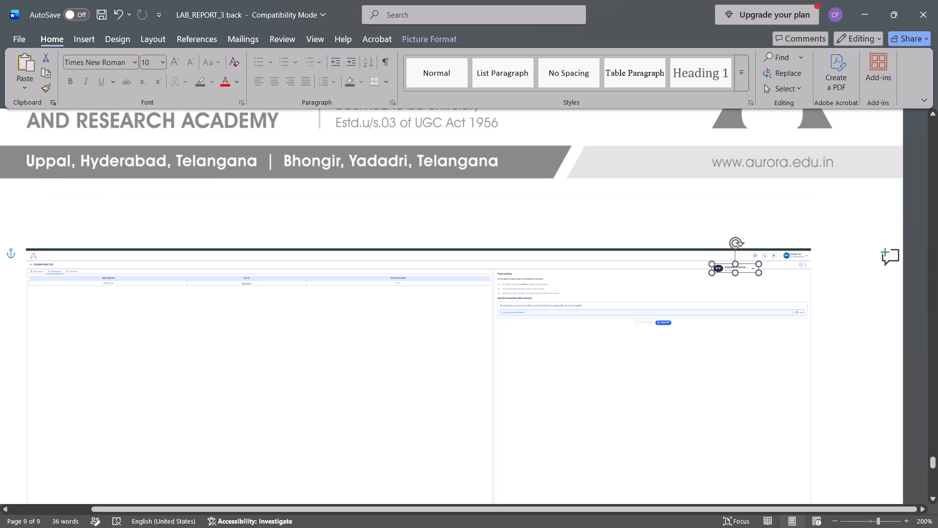
{"action": "left_click_drag", "start_coordinate": [746, 264], "coordinate": [789, 255]}
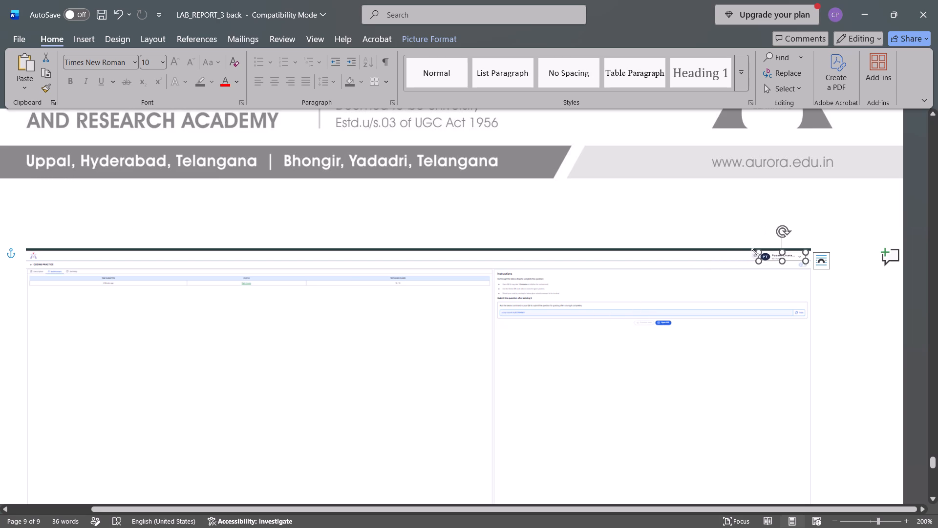
{"action": "left_click_drag", "start_coordinate": [759, 254], "coordinate": [780, 253]}
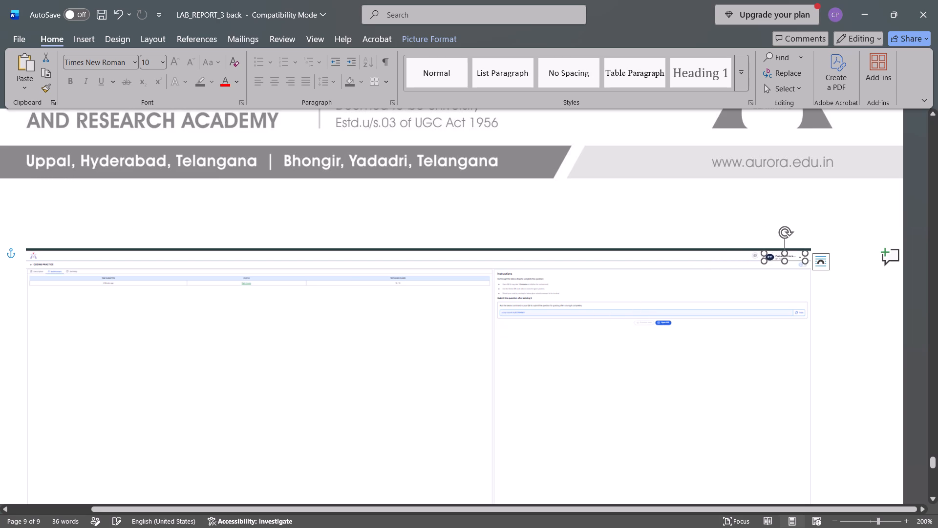
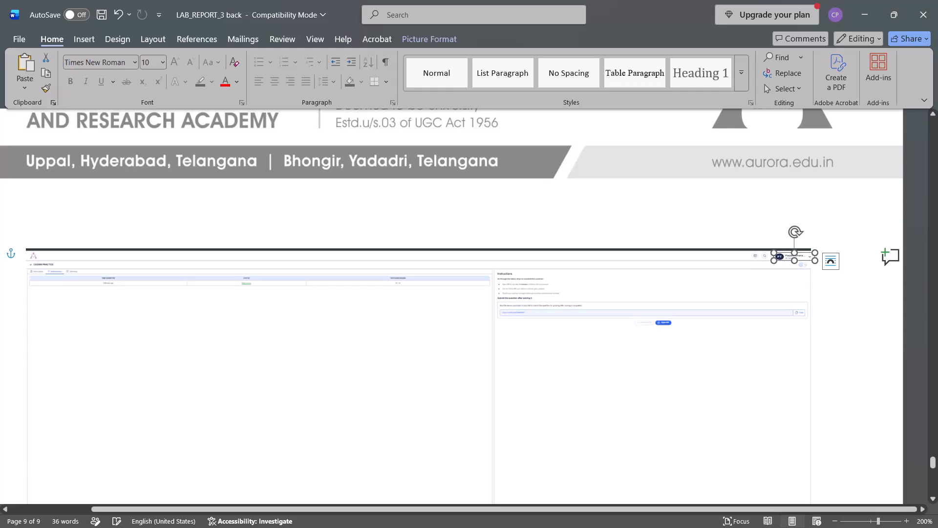
Narrow the badge on page 9's Coding Practice screenshot and realign it over the account name, clear of the neighbouring header icons.
{"action": "scroll", "coordinate": [820, 270], "scroll_direction": "up", "scroll_amount": 1}
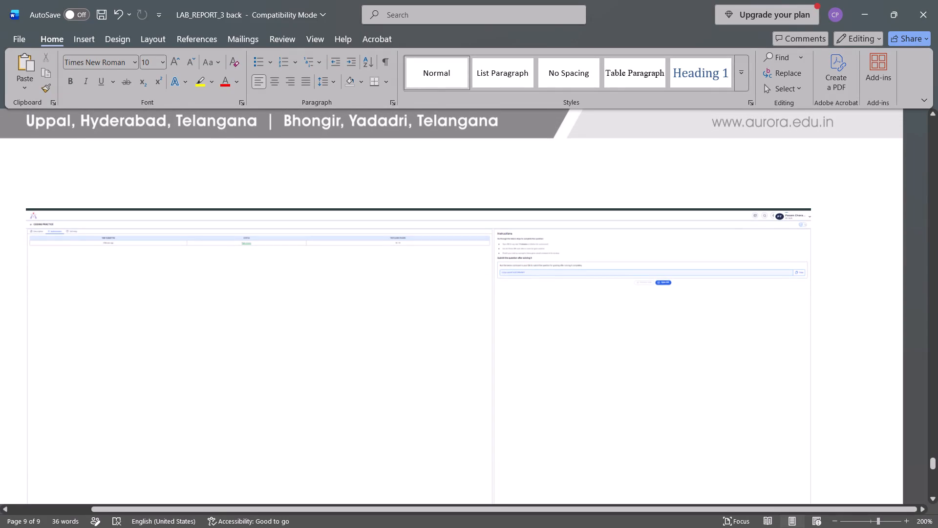
{"action": "left_click", "coordinate": [777, 217]}
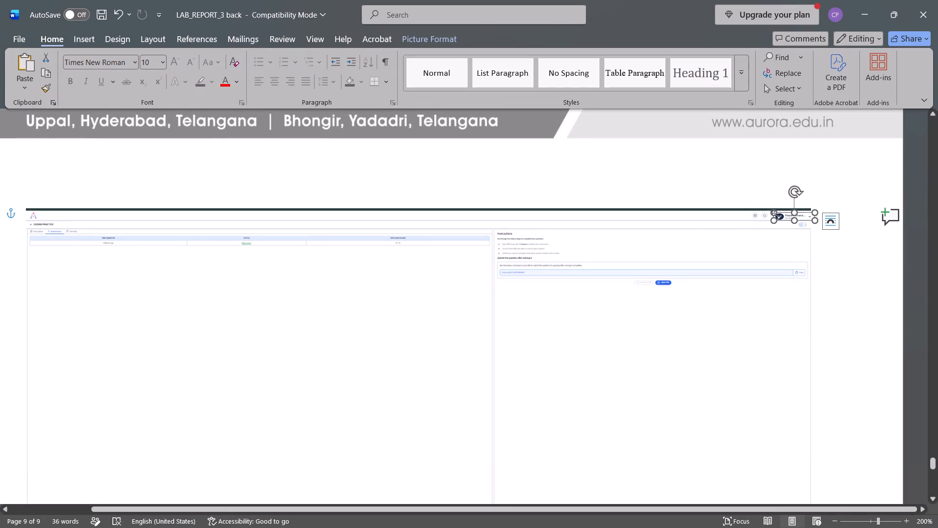
{"action": "left_click_drag", "start_coordinate": [774, 213], "coordinate": [835, 217]}
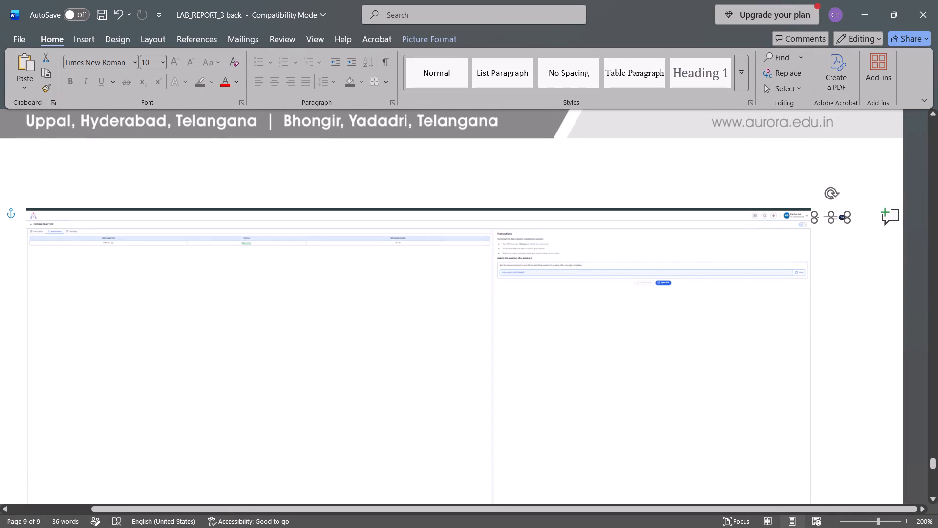
{"action": "left_click_drag", "start_coordinate": [835, 217], "coordinate": [814, 220]}
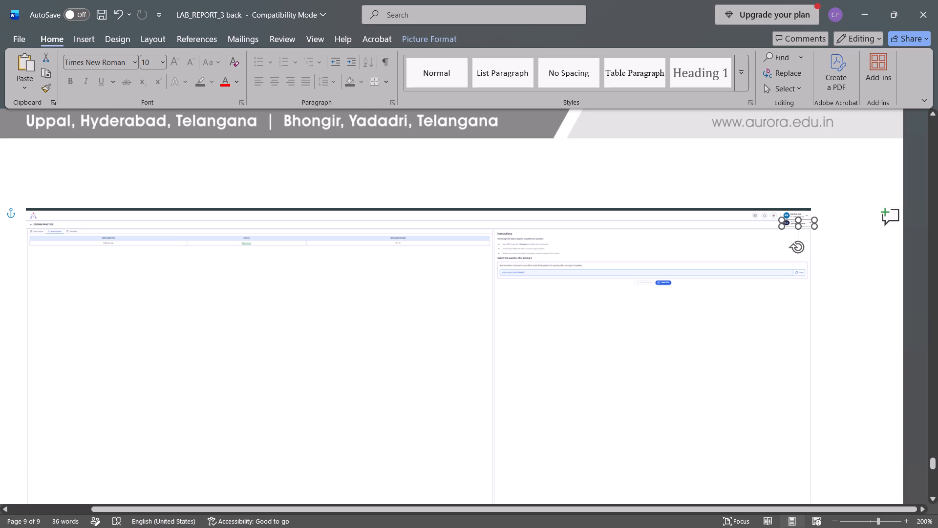
{"action": "left_click_drag", "start_coordinate": [814, 220], "coordinate": [813, 217]}
{"action": "left_click", "coordinate": [804, 217]}
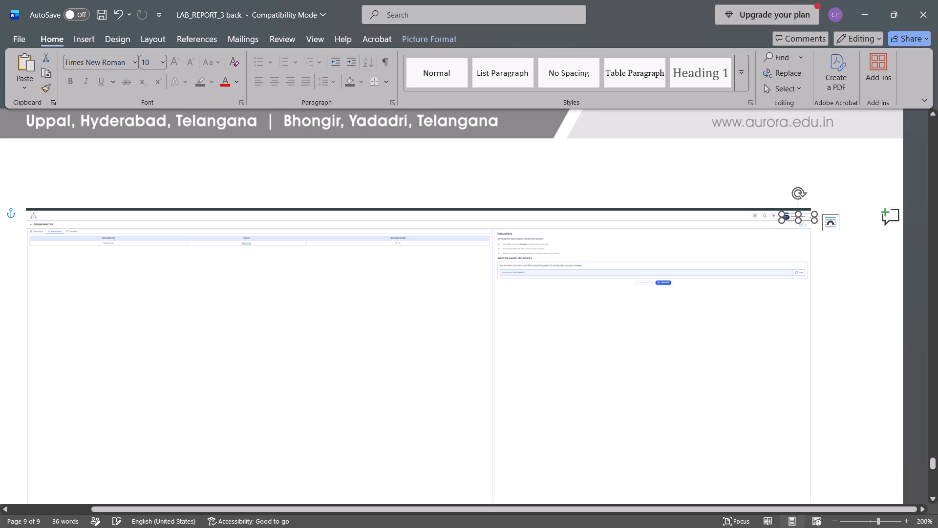
{"action": "left_click", "coordinate": [800, 214]}
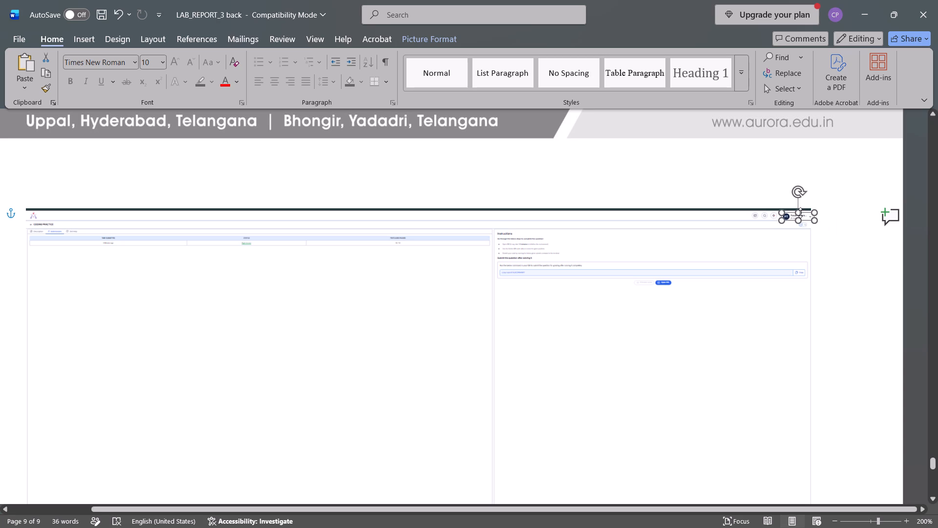
{"action": "left_click", "coordinate": [829, 269]}
{"action": "scroll", "coordinate": [829, 269], "scroll_direction": "up", "scroll_amount": 1}
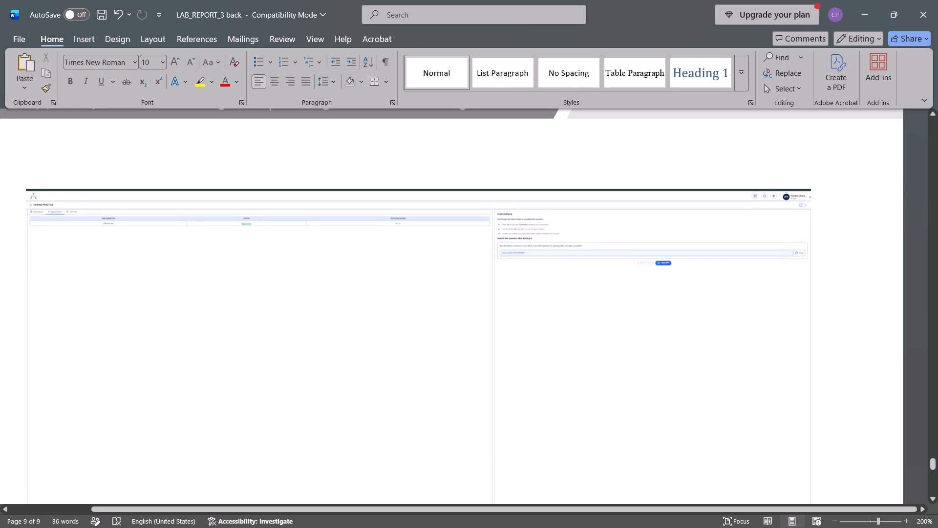
{"action": "left_click", "coordinate": [797, 198]}
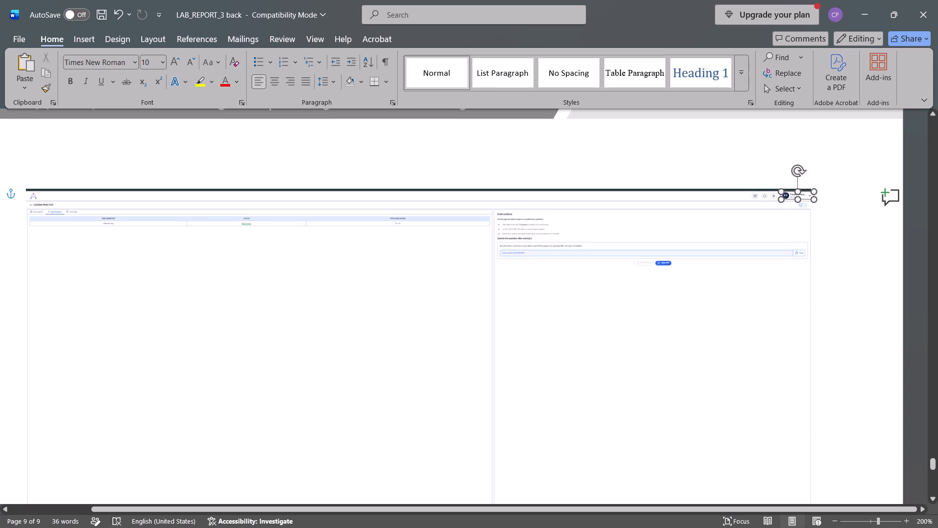
{"action": "left_click", "coordinate": [863, 283]}
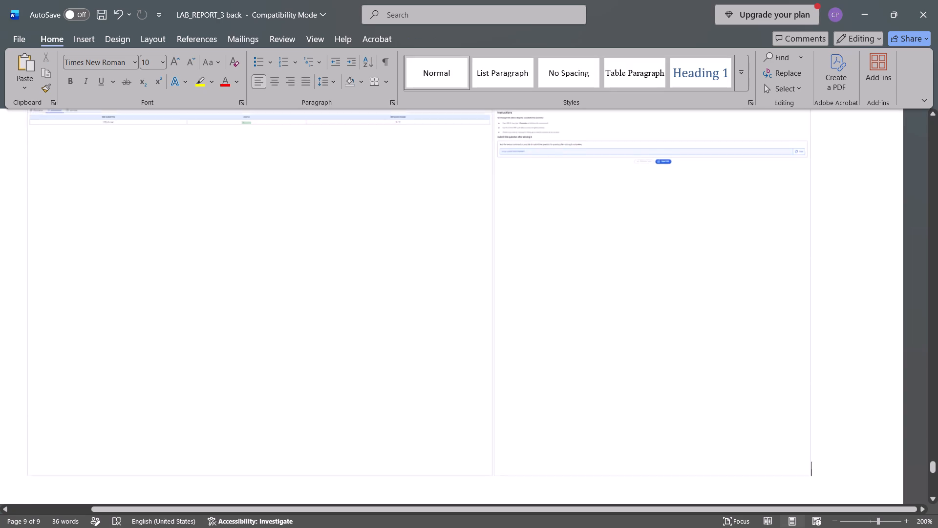
Trim the badge's width so it ends at the edge of page 9's Coding Practice screenshot.
{"action": "scroll", "coordinate": [863, 283], "scroll_direction": "up", "scroll_amount": 1}
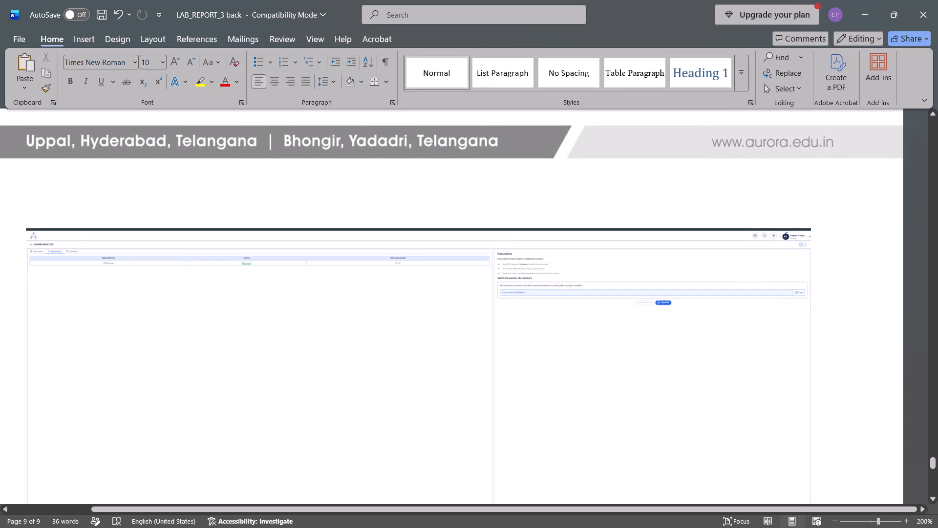
{"action": "left_click", "coordinate": [802, 236]}
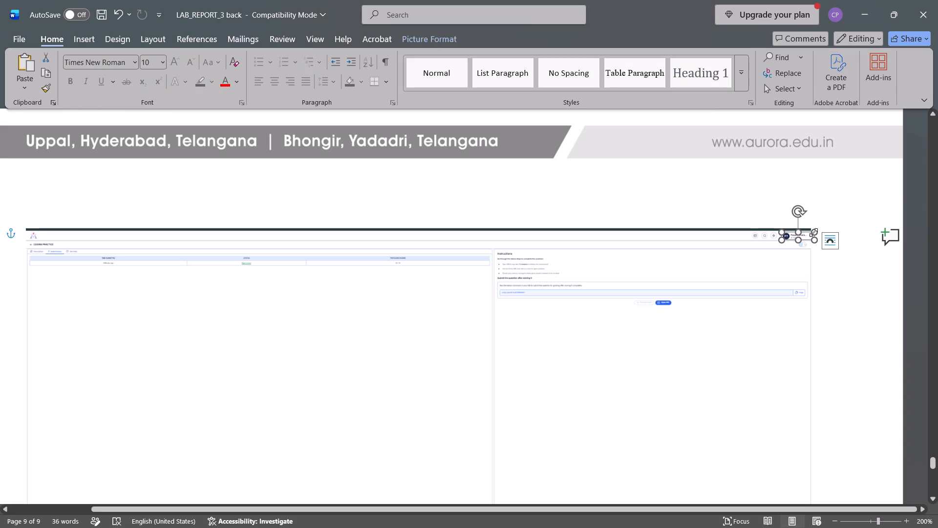
{"action": "left_click_drag", "start_coordinate": [813, 232], "coordinate": [804, 235]}
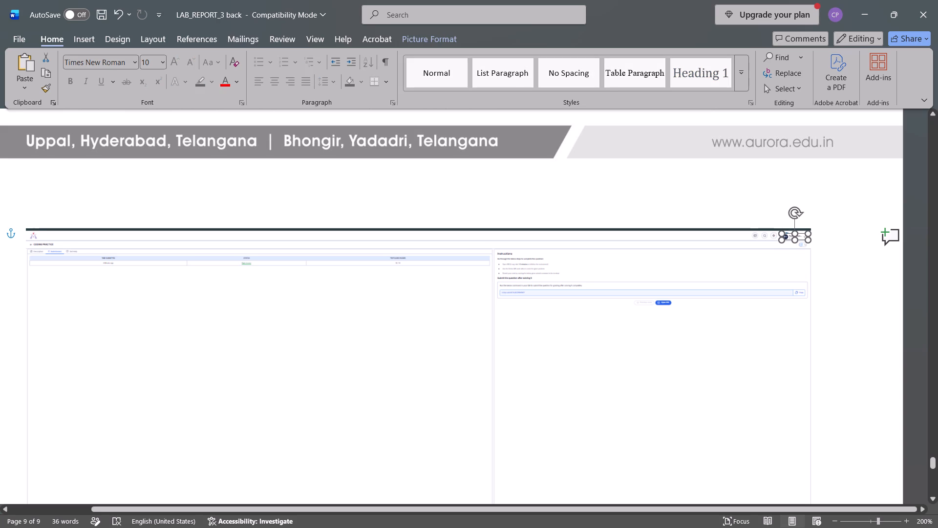
{"action": "left_click_drag", "start_coordinate": [804, 235], "coordinate": [803, 233]}
{"action": "left_click", "coordinate": [850, 285]}
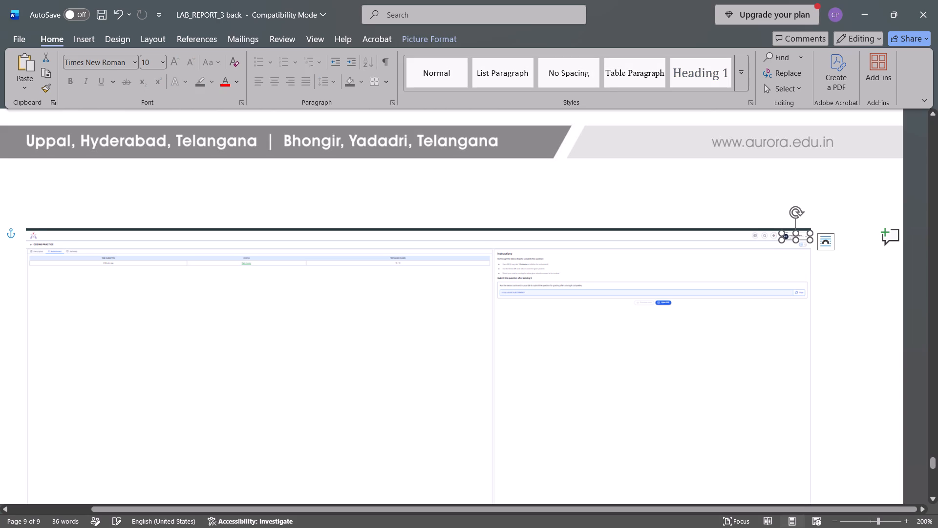
Fine-tune the badge's height so it covers the account name in page 9's screenshot header.
{"action": "scroll", "coordinate": [850, 285], "scroll_direction": "up", "scroll_amount": 1}
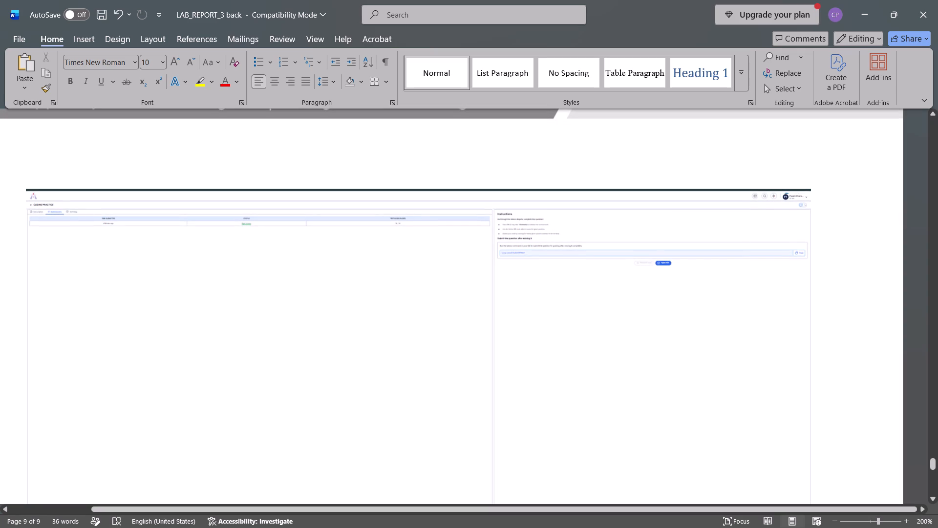
{"action": "left_click", "coordinate": [798, 194]}
{"action": "left_click", "coordinate": [789, 197]}
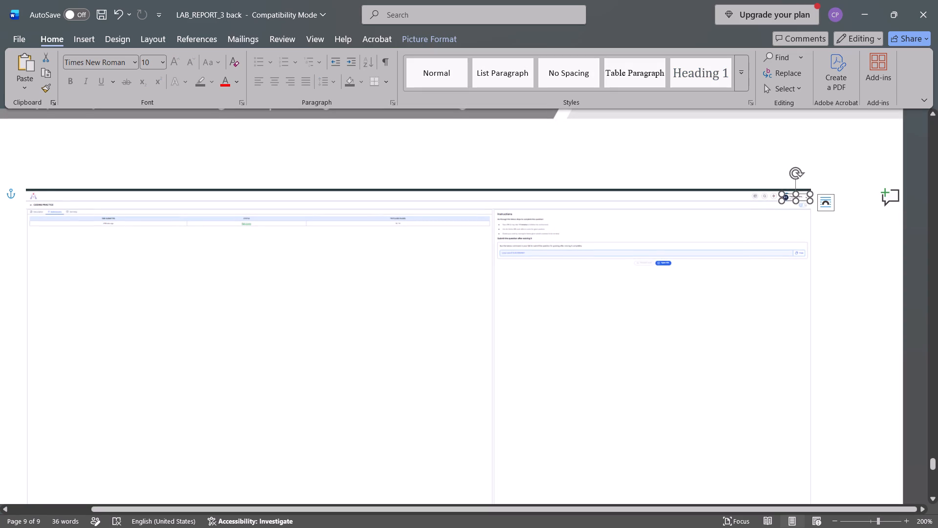
{"action": "left_click", "coordinate": [789, 197]}
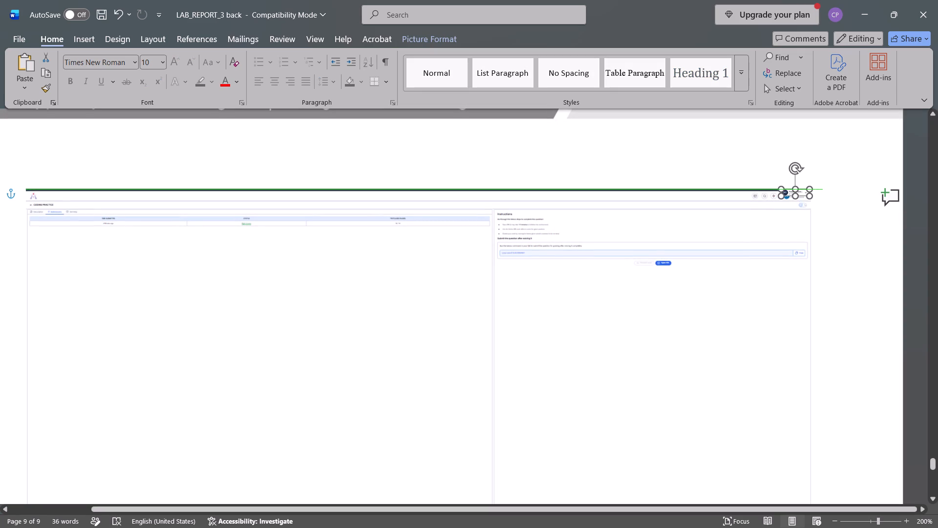
{"action": "left_click", "coordinate": [815, 212]}
{"action": "scroll", "coordinate": [815, 212], "scroll_direction": "up", "scroll_amount": 1}
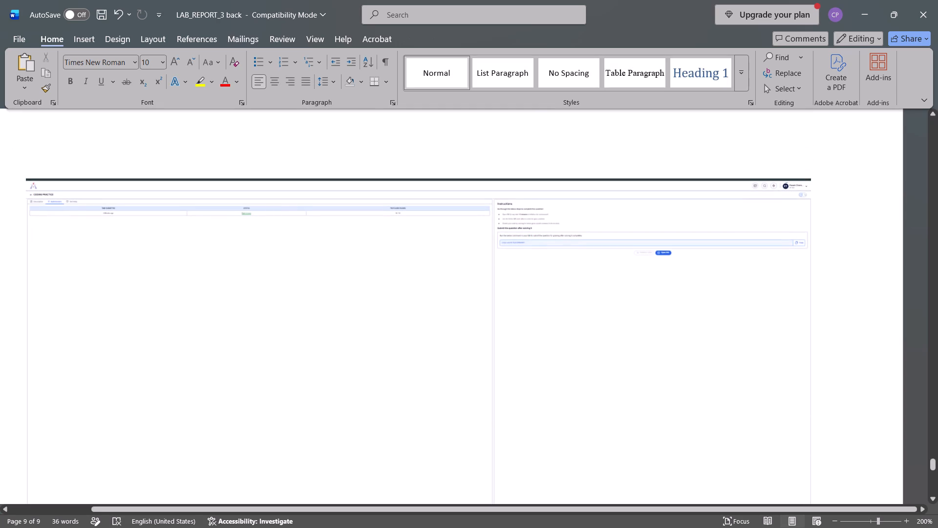
{"action": "left_click", "coordinate": [794, 184]}
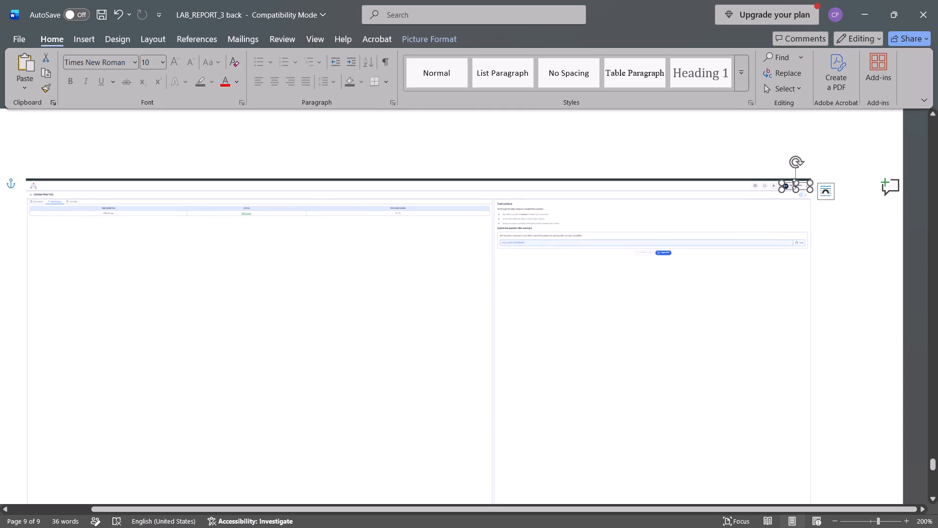
{"action": "left_click", "coordinate": [796, 183]}
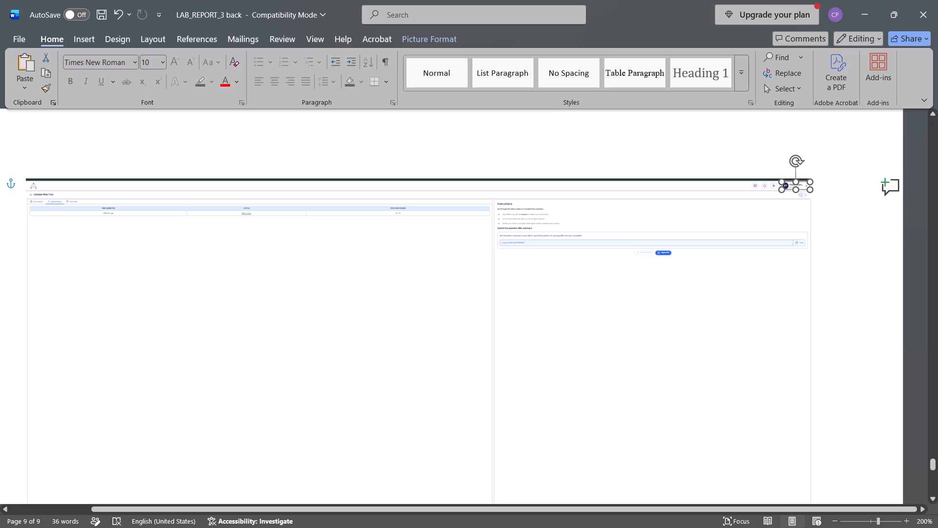
{"action": "left_click", "coordinate": [848, 235]}
Adjust the badge's upper edge so it sits just below the dark bar of page 9's Coding Practice screenshot.
{"action": "scroll", "coordinate": [824, 233], "scroll_direction": "up", "scroll_amount": 1}
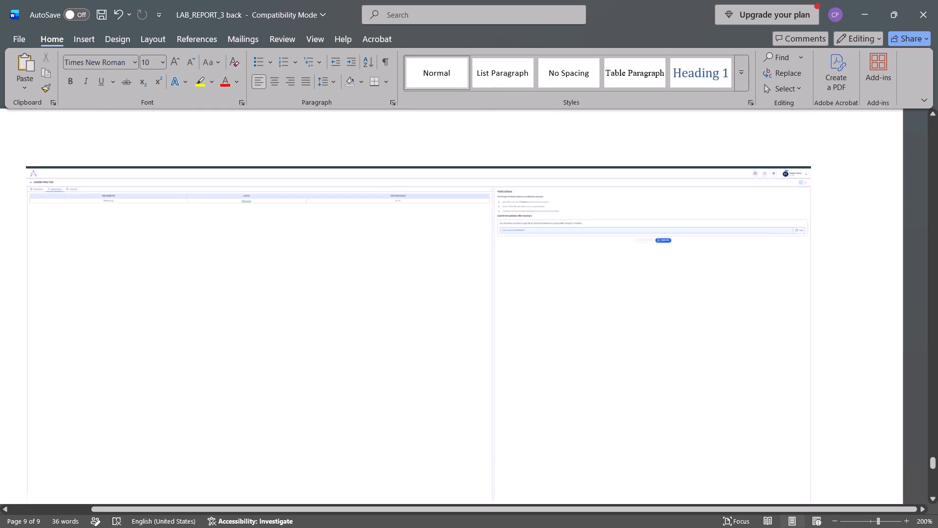
{"action": "scroll", "coordinate": [824, 233], "scroll_direction": "up", "scroll_amount": 1}
{"action": "left_click", "coordinate": [793, 238]}
{"action": "left_click", "coordinate": [796, 245]}
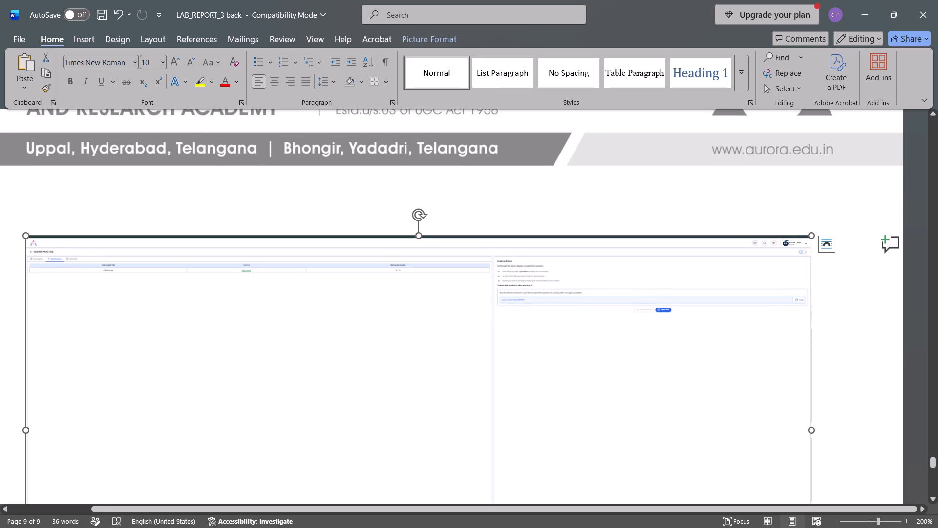
{"action": "left_click", "coordinate": [795, 240]}
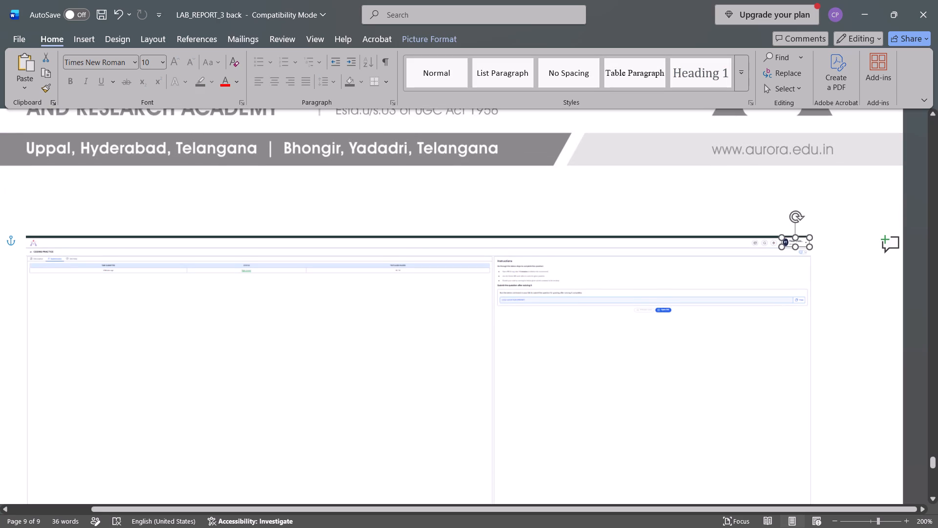
{"action": "left_click", "coordinate": [795, 241]}
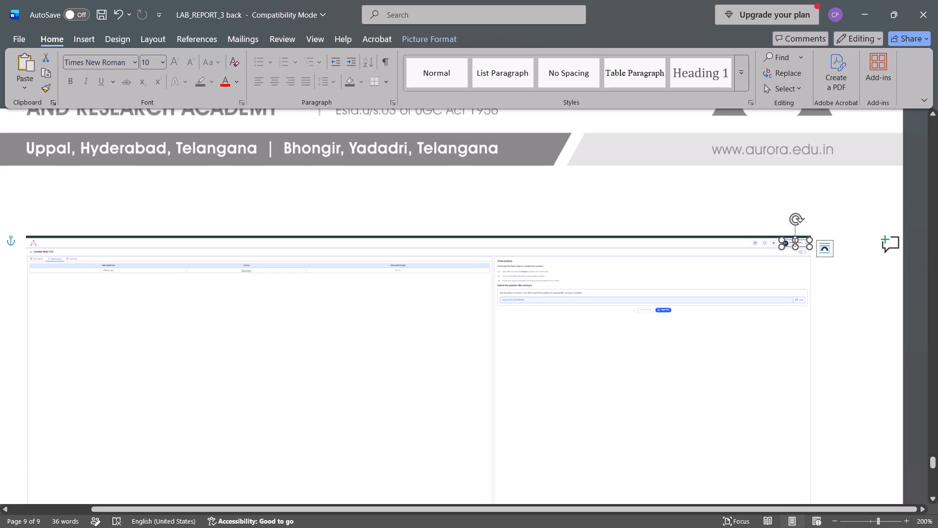
{"action": "left_click", "coordinate": [847, 318]}
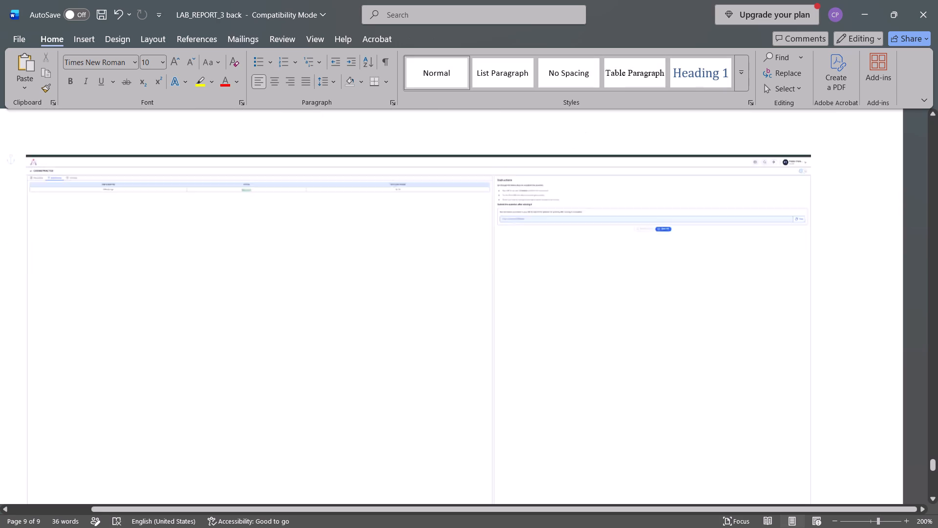
Review the report from the cover page through the Covid-19 India screenshots, checking the name badges in the screenshot headers.
{"action": "scroll", "coordinate": [847, 318], "scroll_direction": "up", "scroll_amount": 1}
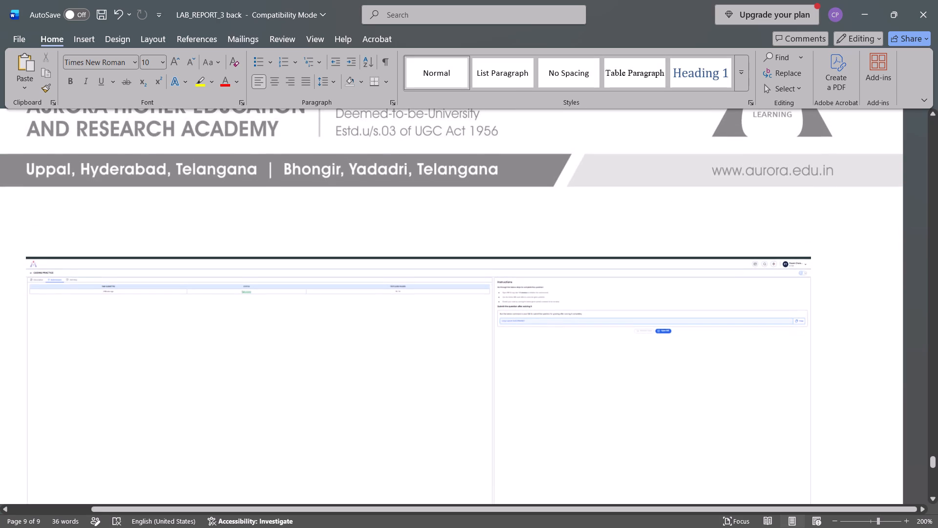
{"action": "scroll", "coordinate": [847, 318], "scroll_direction": "down", "scroll_amount": 5}
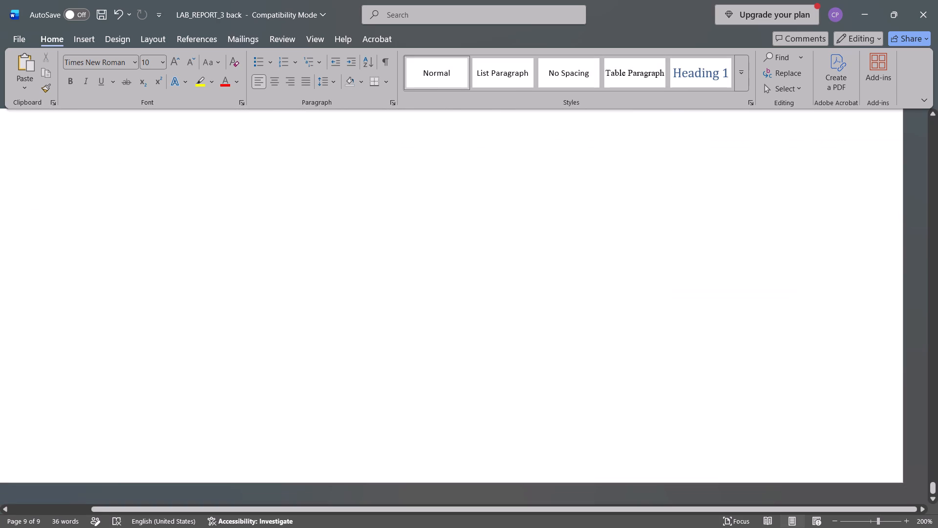
{"action": "scroll", "coordinate": [847, 318], "scroll_direction": "down", "scroll_amount": 1}
{"action": "scroll", "coordinate": [847, 318], "scroll_direction": "up", "scroll_amount": 20}
{"action": "scroll", "coordinate": [847, 318], "scroll_direction": "up", "scroll_amount": 11}
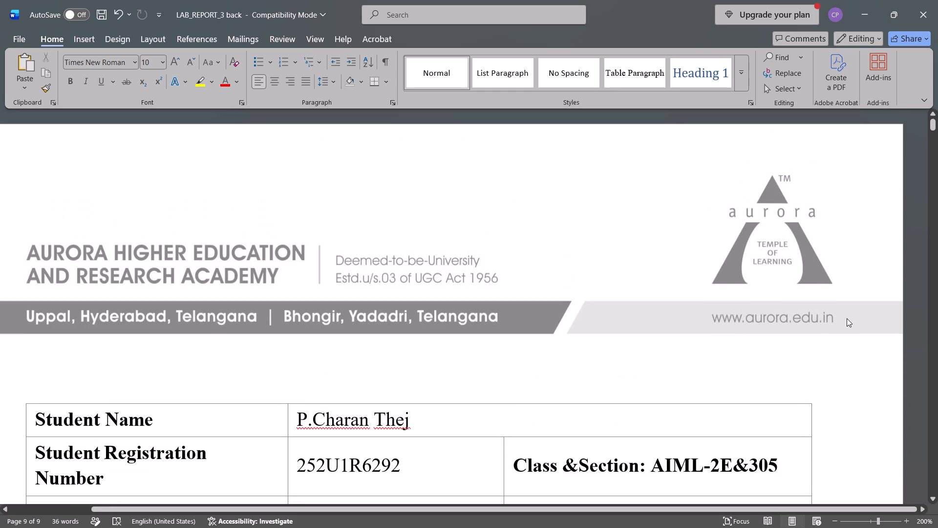
{"action": "scroll", "coordinate": [847, 318], "scroll_direction": "up", "scroll_amount": 3}
{"action": "scroll", "coordinate": [847, 318], "scroll_direction": "down", "scroll_amount": 4}
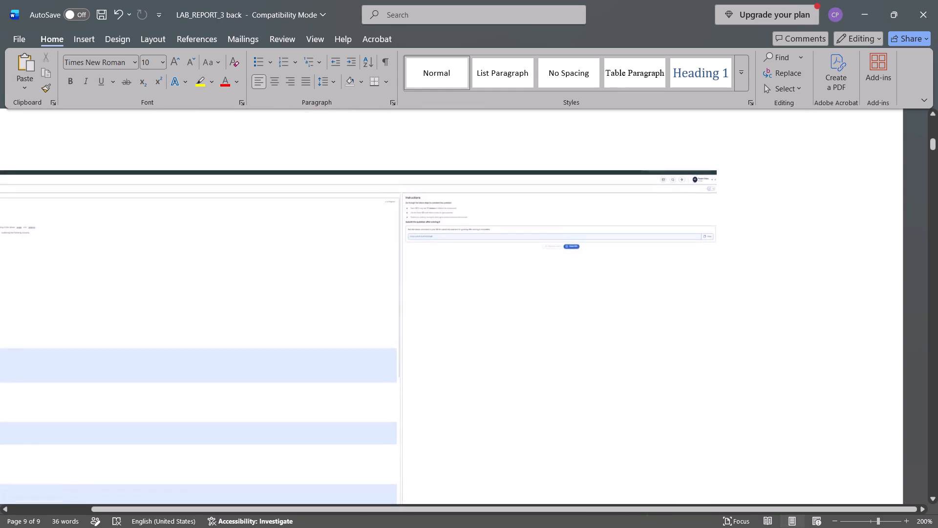
{"action": "scroll", "coordinate": [847, 318], "scroll_direction": "down", "scroll_amount": 3}
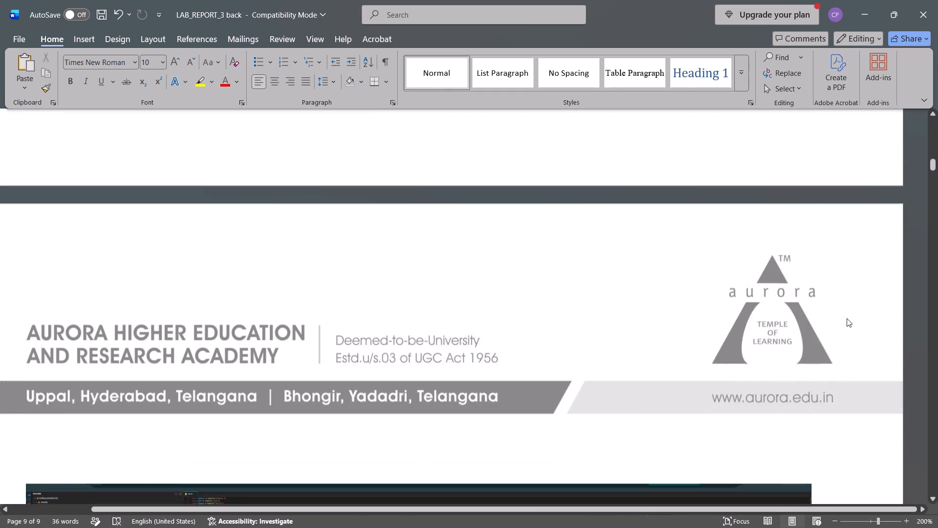
{"action": "scroll", "coordinate": [847, 318], "scroll_direction": "down", "scroll_amount": 5}
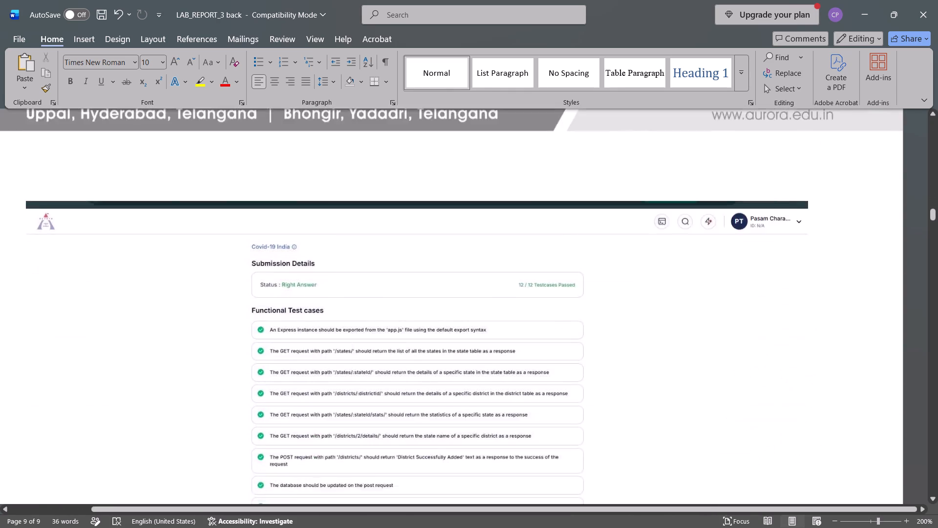
{"action": "scroll", "coordinate": [847, 318], "scroll_direction": "down", "scroll_amount": 1}
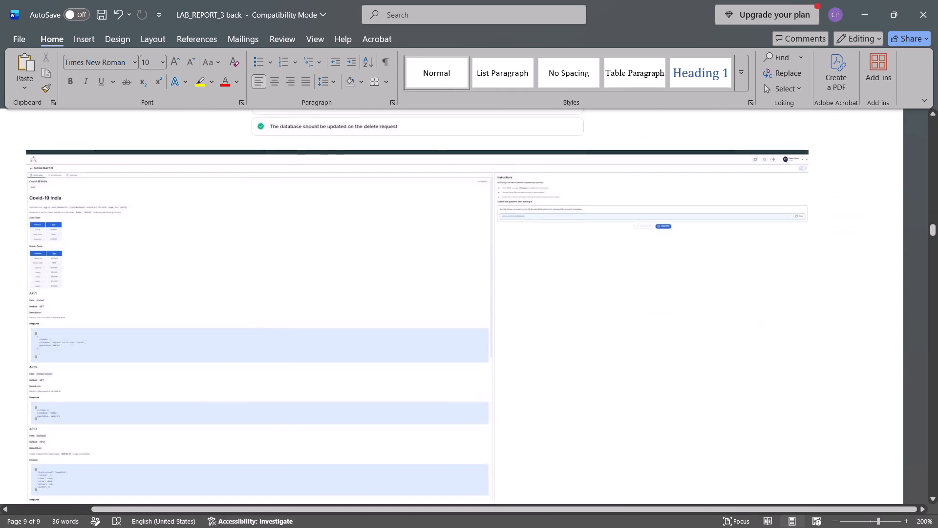
{"action": "scroll", "coordinate": [847, 318], "scroll_direction": "down", "scroll_amount": 1}
{"action": "scroll", "coordinate": [847, 318], "scroll_direction": "up", "scroll_amount": 1}
{"action": "scroll", "coordinate": [847, 318], "scroll_direction": "down", "scroll_amount": 1}
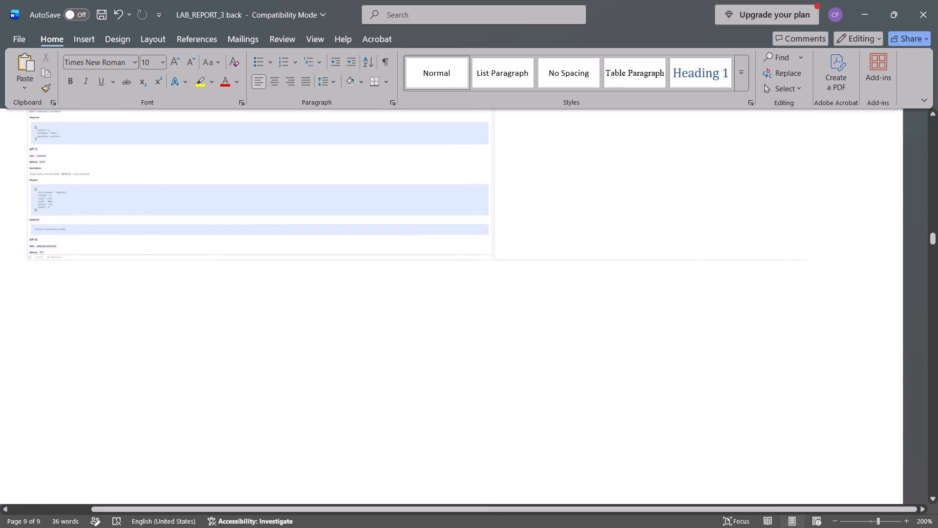
Review the Player Match Scores pages, checking the code screenshots and the name badges in the Coding Practice headers.
{"action": "scroll", "coordinate": [847, 318], "scroll_direction": "down", "scroll_amount": 2}
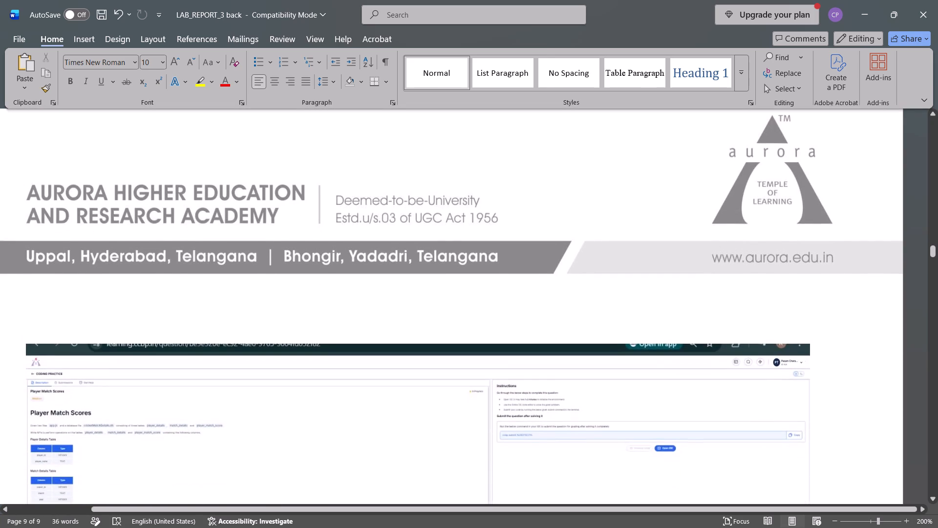
{"action": "scroll", "coordinate": [847, 318], "scroll_direction": "down", "scroll_amount": 2}
{"action": "scroll", "coordinate": [847, 318], "scroll_direction": "up", "scroll_amount": 1}
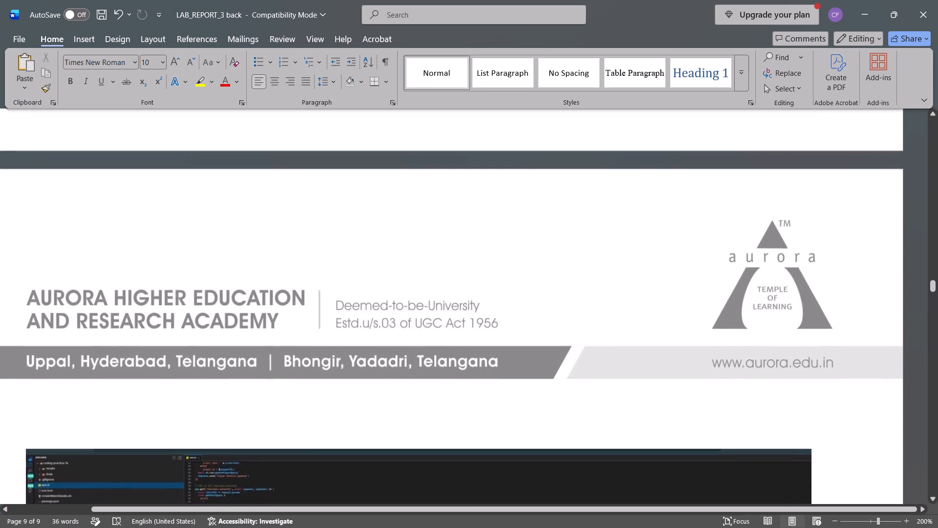
{"action": "scroll", "coordinate": [847, 318], "scroll_direction": "up", "scroll_amount": 1}
{"action": "scroll", "coordinate": [847, 318], "scroll_direction": "down", "scroll_amount": 1}
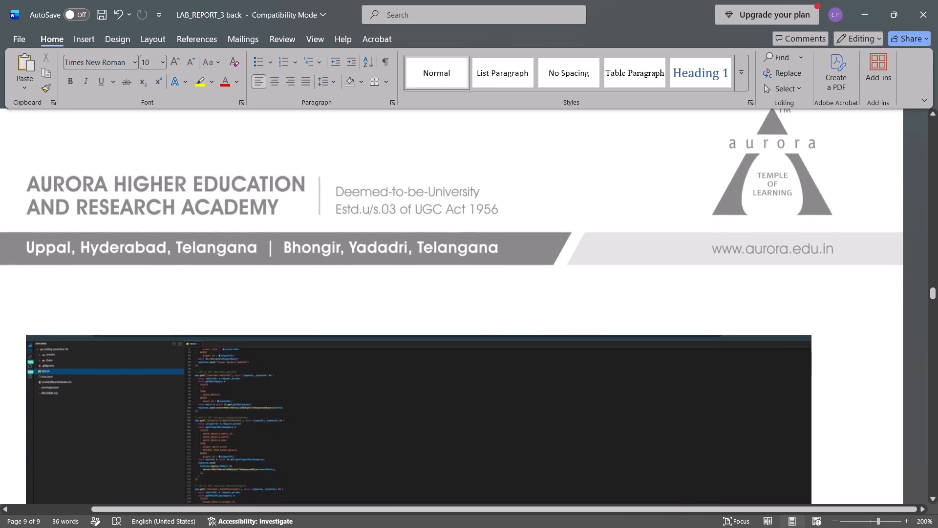
{"action": "scroll", "coordinate": [847, 318], "scroll_direction": "down", "scroll_amount": 1}
{"action": "scroll", "coordinate": [847, 318], "scroll_direction": "left", "scroll_amount": 2}
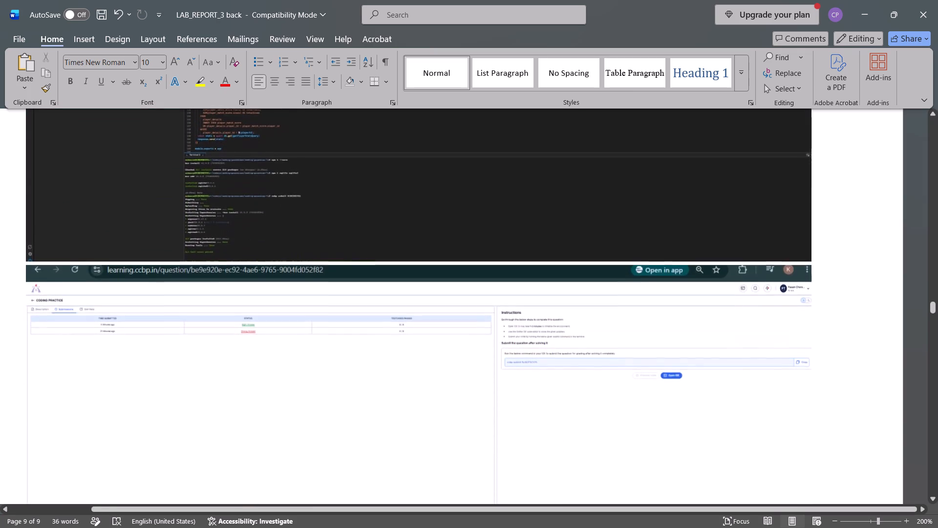
{"action": "scroll", "coordinate": [847, 318], "scroll_direction": "down", "scroll_amount": 3}
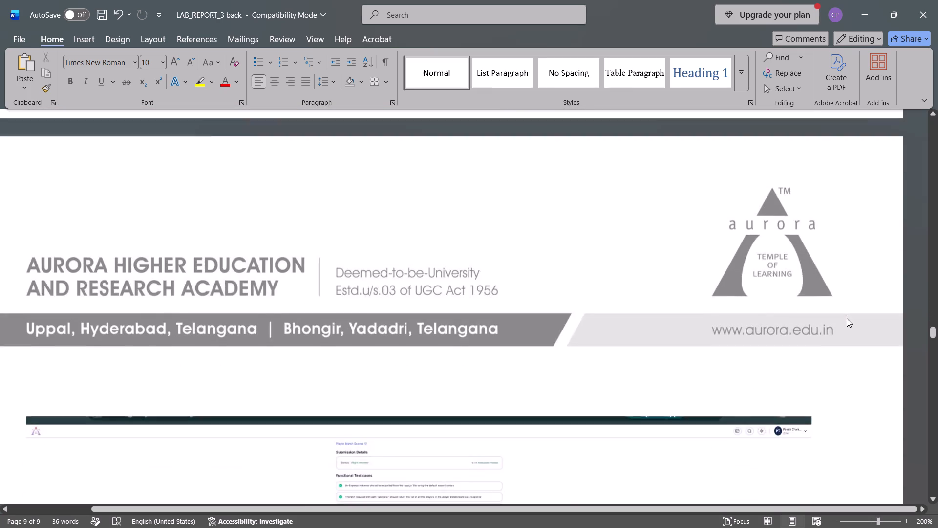
{"action": "scroll", "coordinate": [847, 318], "scroll_direction": "down", "scroll_amount": 3}
Review the Todo Application pages through the end of page 9, checking the code screenshots and name badges.
{"action": "scroll", "coordinate": [847, 318], "scroll_direction": "down", "scroll_amount": 1}
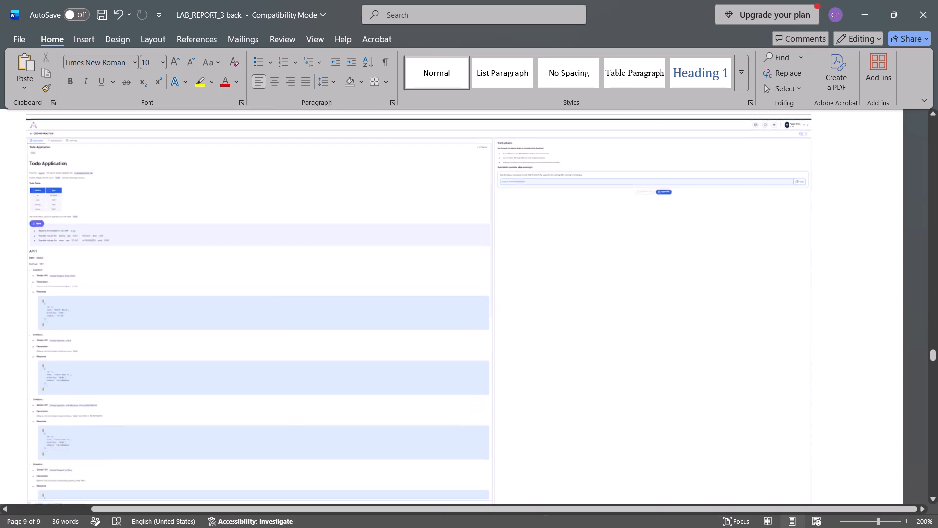
{"action": "scroll", "coordinate": [847, 318], "scroll_direction": "down", "scroll_amount": 3}
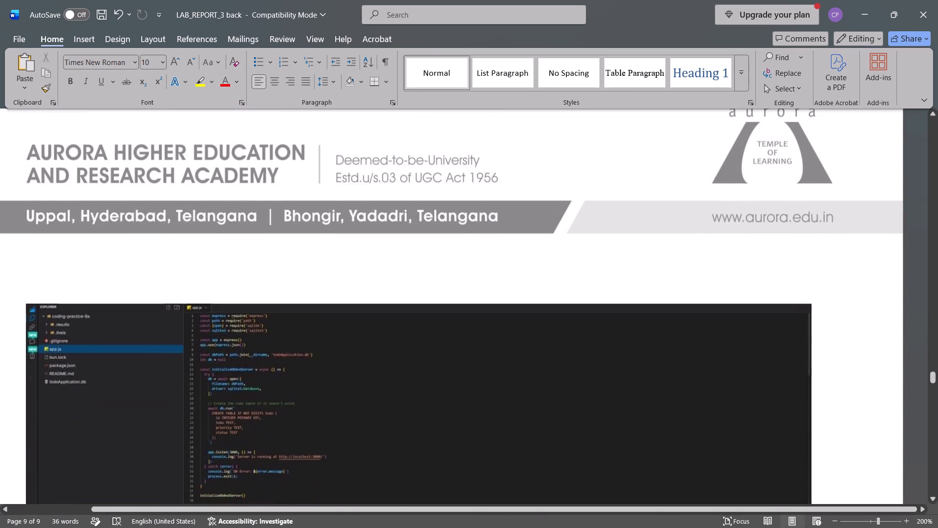
{"action": "scroll", "coordinate": [847, 318], "scroll_direction": "down", "scroll_amount": 4}
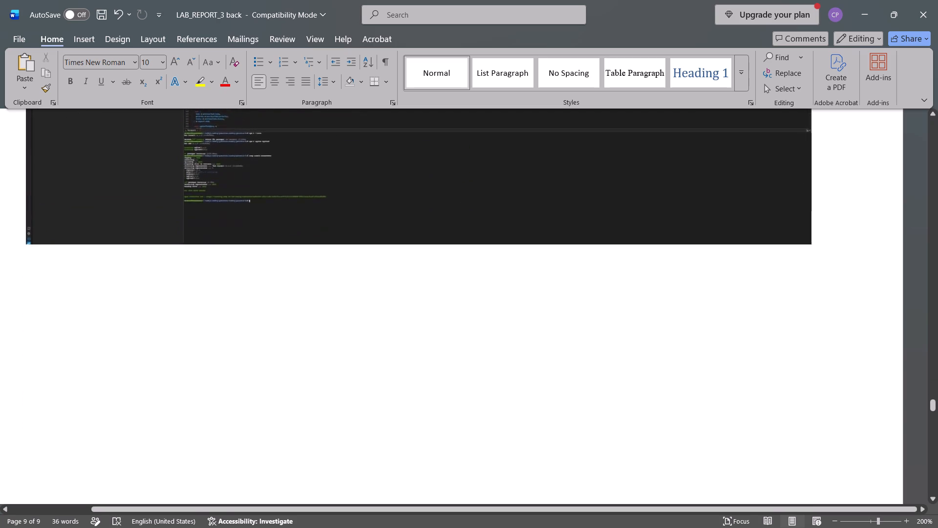
{"action": "scroll", "coordinate": [847, 318], "scroll_direction": "down", "scroll_amount": 4}
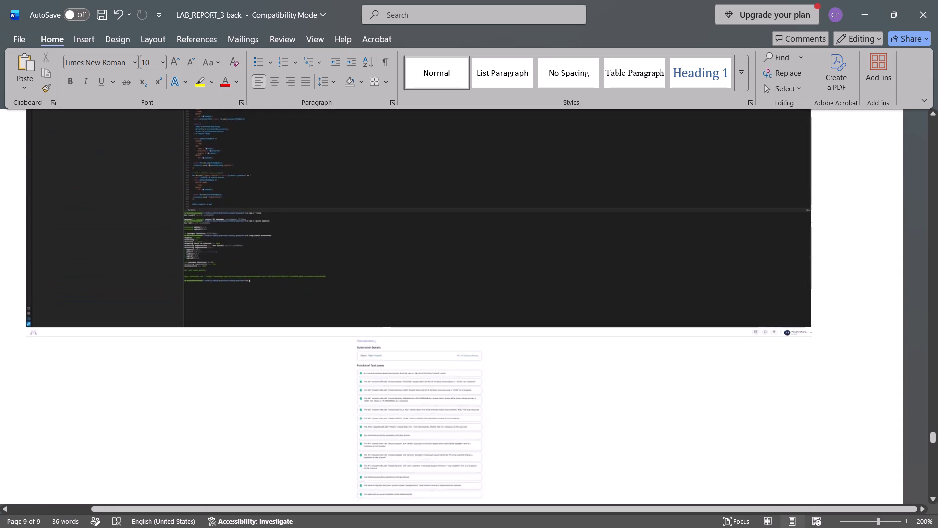
{"action": "scroll", "coordinate": [847, 318], "scroll_direction": "down", "scroll_amount": 1}
{"action": "scroll", "coordinate": [847, 318], "scroll_direction": "up", "scroll_amount": 2}
{"action": "scroll", "coordinate": [847, 318], "scroll_direction": "down", "scroll_amount": 4}
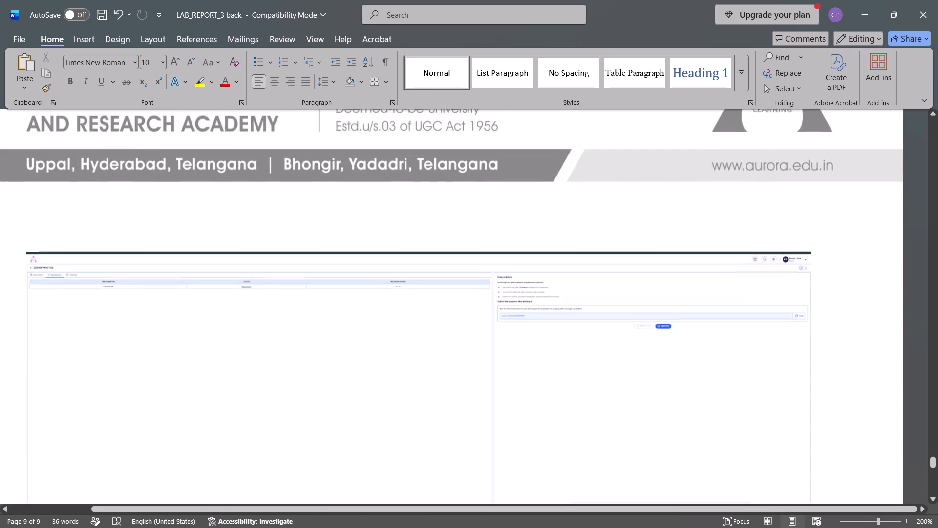
{"action": "scroll", "coordinate": [847, 318], "scroll_direction": "down", "scroll_amount": 5}
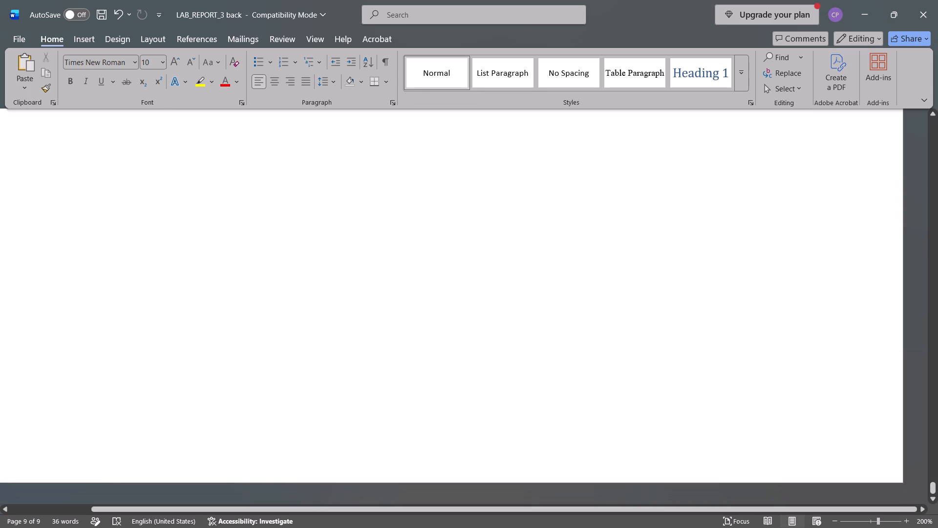
Recheck the student details and submission date tables on the report's cover page.
{"action": "scroll", "coordinate": [847, 318], "scroll_direction": "up", "scroll_amount": 20}
{"action": "scroll", "coordinate": [847, 318], "scroll_direction": "up", "scroll_amount": 9}
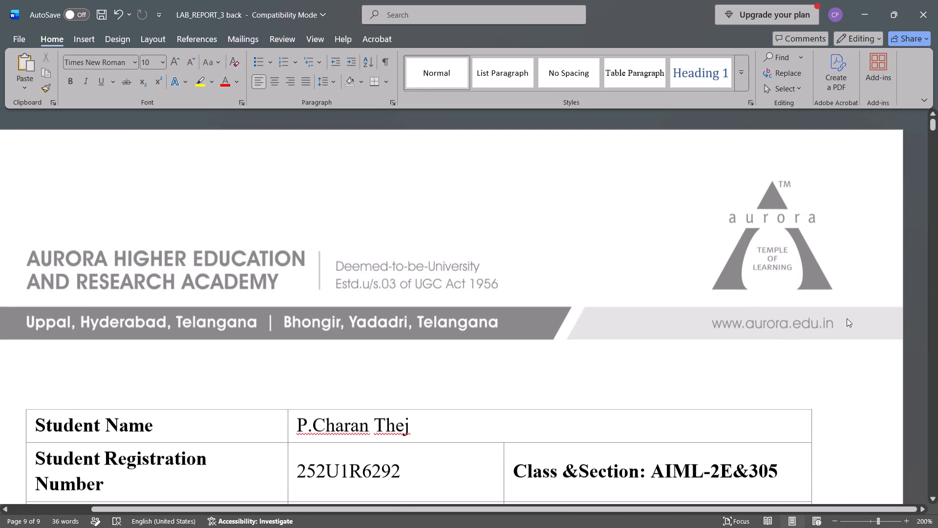
{"action": "scroll", "coordinate": [713, 263], "scroll_direction": "down", "scroll_amount": 2}
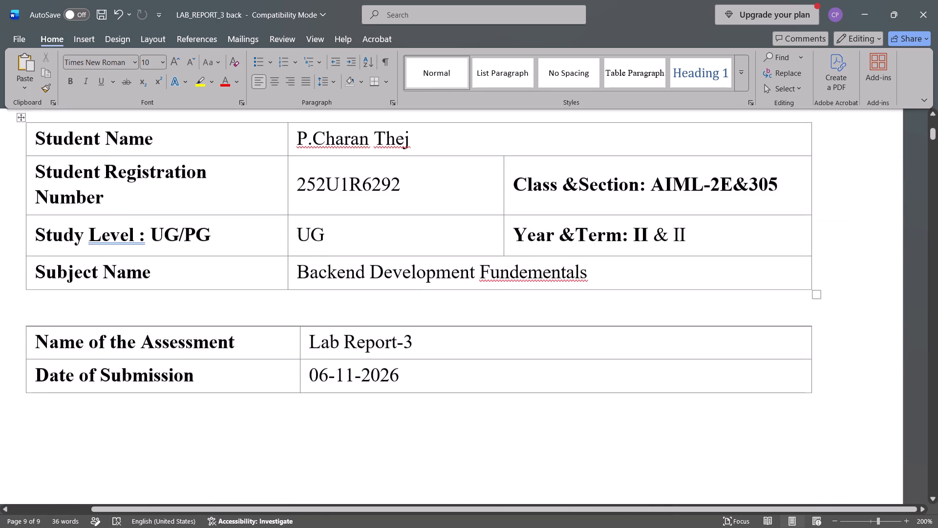
{"action": "scroll", "coordinate": [713, 263], "scroll_direction": "up", "scroll_amount": 7}
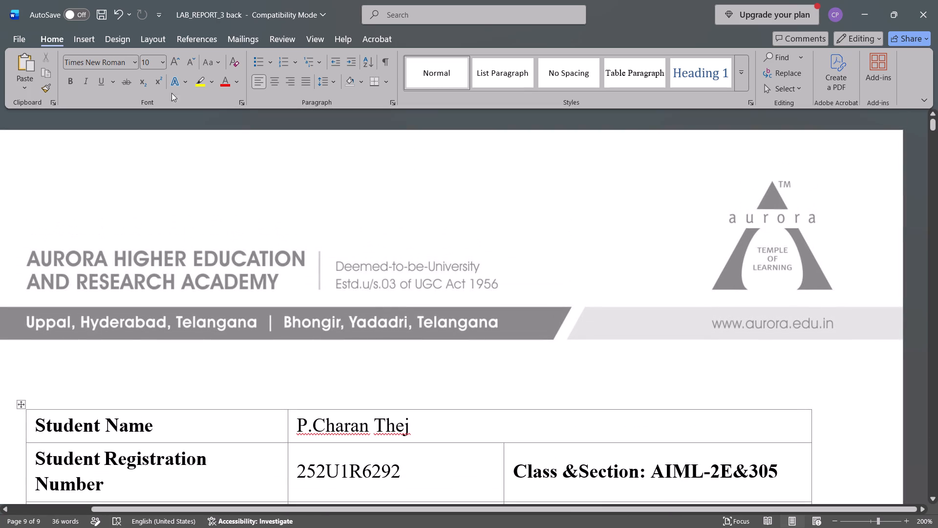
Save the edited lab report document.
{"action": "left_click", "coordinate": [109, 19]}
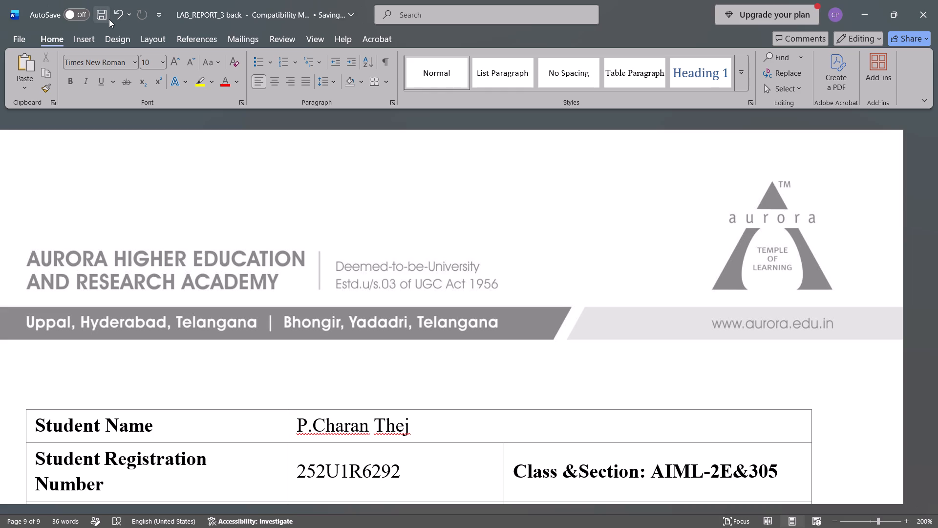
Prepare to save a copy of the report in the Documents folder with PDF as the file type.
{"action": "left_click", "coordinate": [17, 38]}
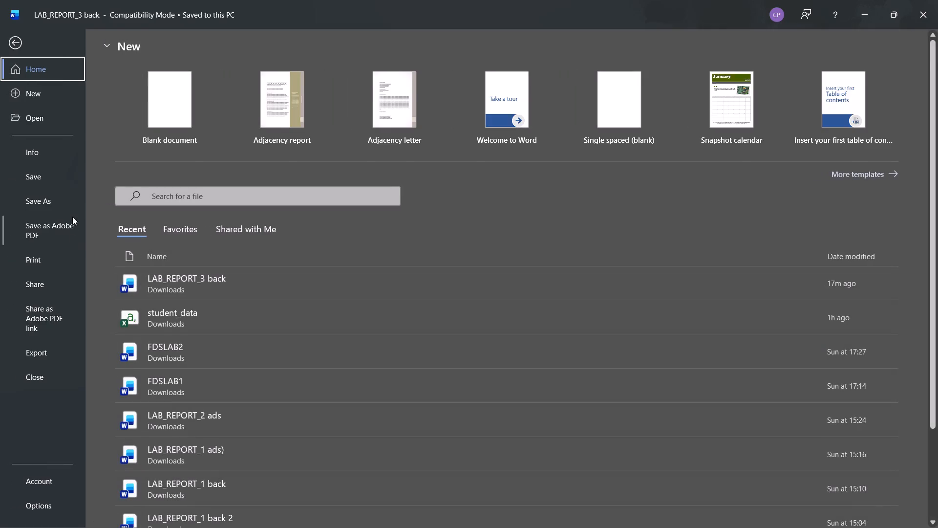
{"action": "left_click", "coordinate": [69, 206]}
{"action": "left_click", "coordinate": [391, 244]}
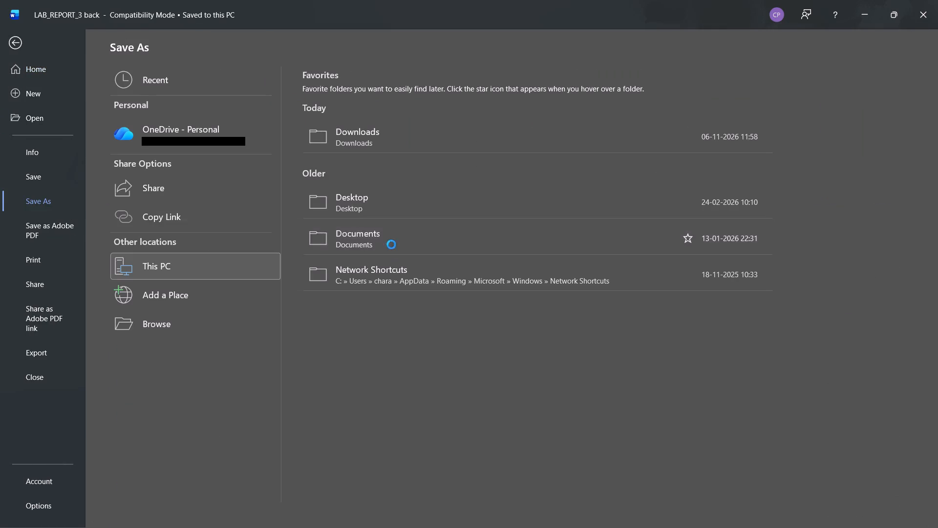
{"action": "left_click", "coordinate": [183, 221]}
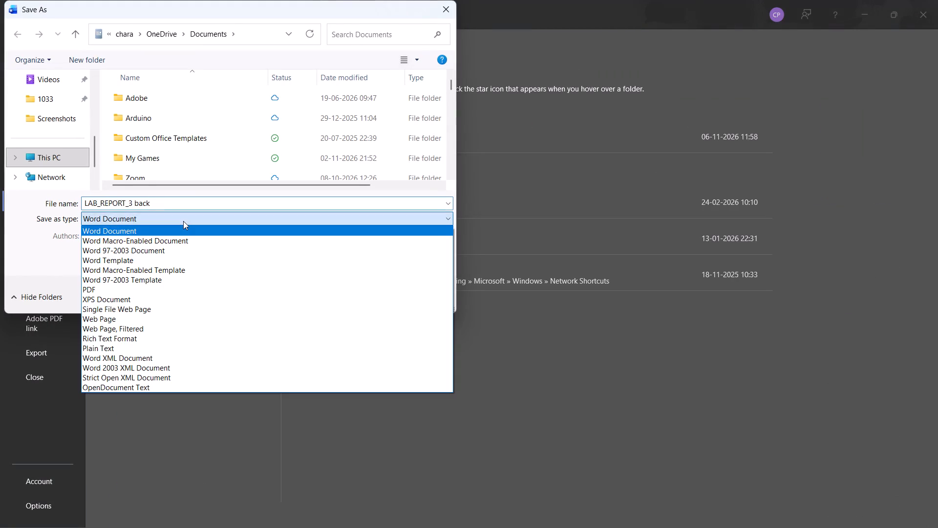
{"action": "left_click", "coordinate": [192, 287]}
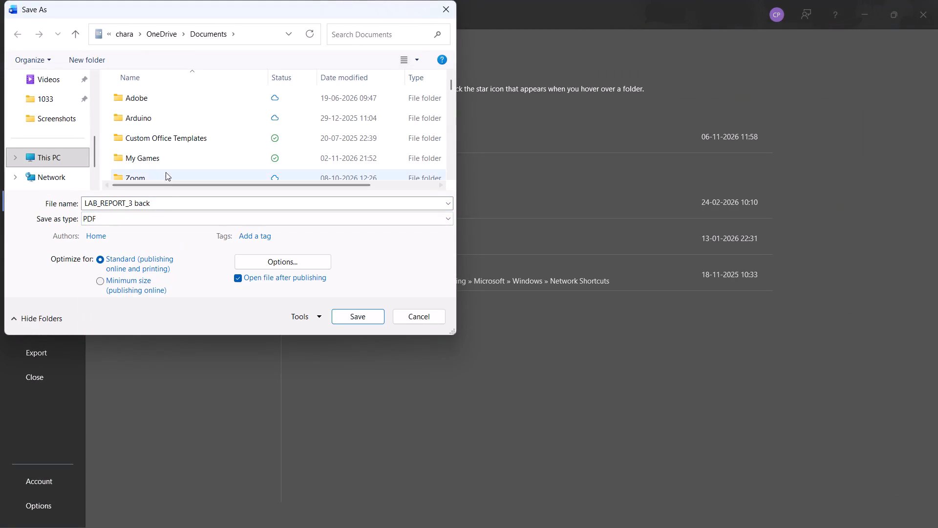
Extend the PDF's file name to LAB_REPORT_3 backend.
{"action": "left_click", "coordinate": [171, 197]}
{"action": "left_click", "coordinate": [182, 217]}
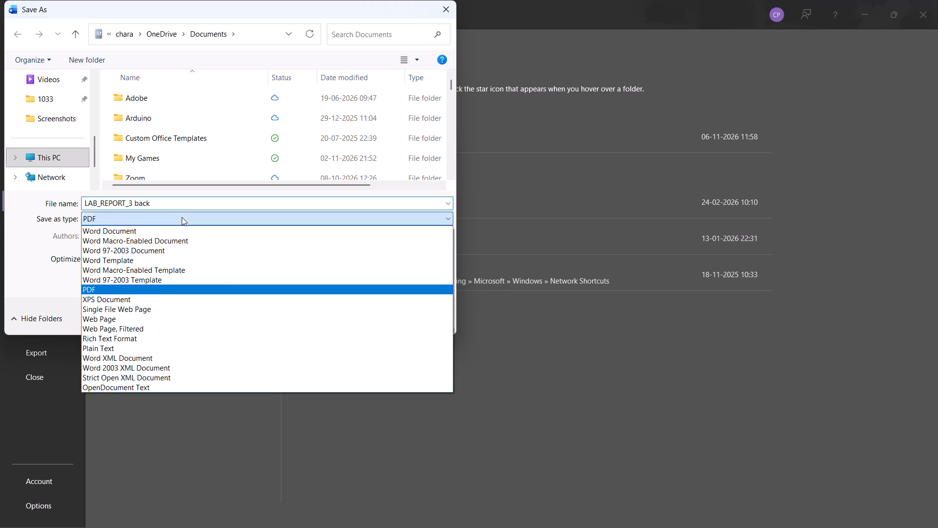
{"action": "left_click", "coordinate": [181, 200]}
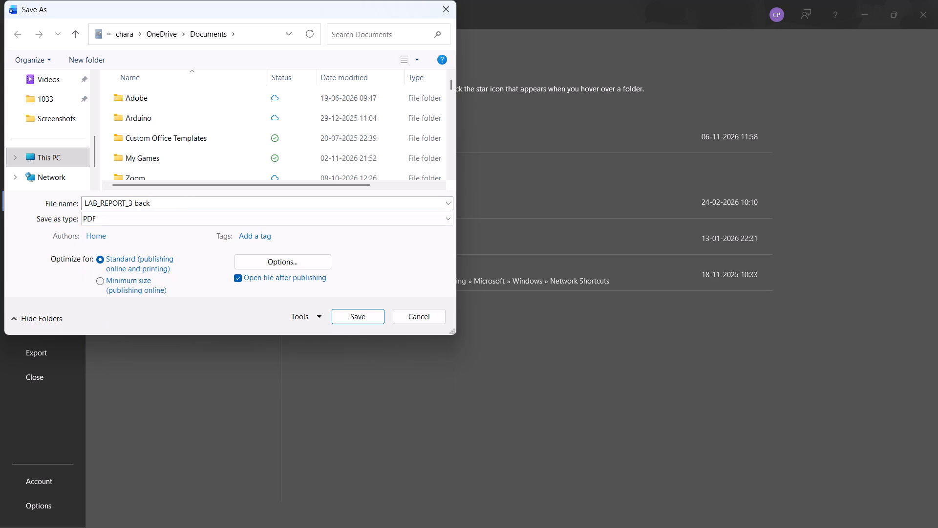
{"action": "left_click", "coordinate": [181, 200]}
{"action": "left_click", "coordinate": [181, 200]}
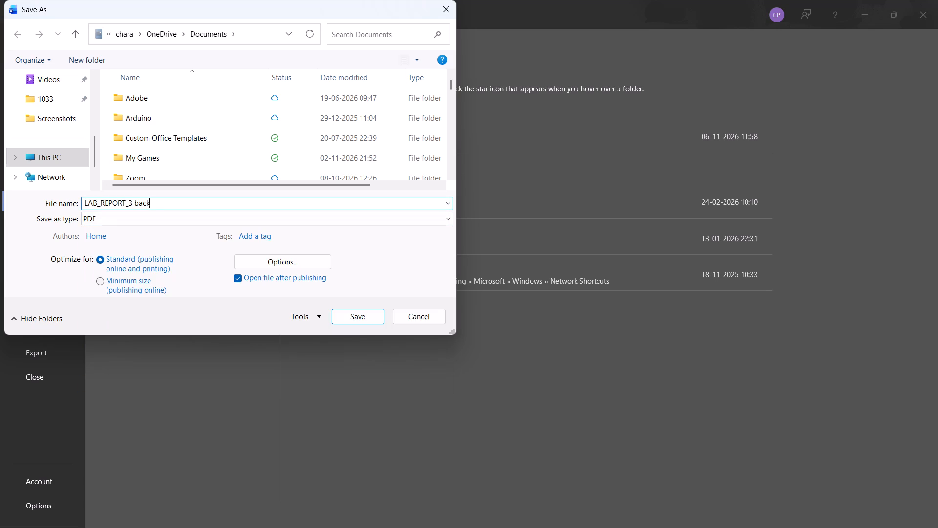
{"action": "type", "text": "end"}
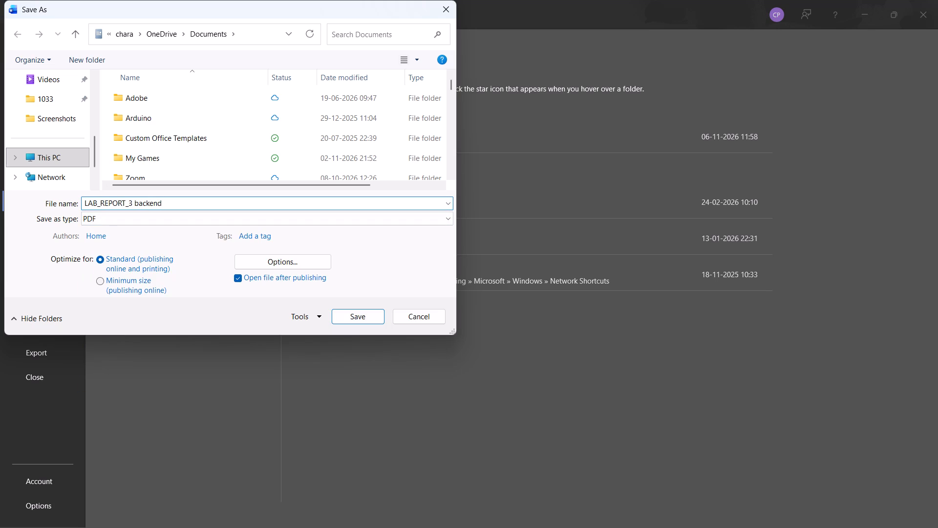
Change the PDF's file name to LABREPORT backend-3 and save it in the Documents folder.
{"action": "left_click", "coordinate": [125, 205]}
{"action": "key", "text": "Right"}
{"action": "key", "text": "Right"}
{"action": "key", "text": "BackSpace"}
{"action": "key", "text": "BackSpace"}
{"action": "key", "text": "Left"}
{"action": "key", "text": "Left"}
{"action": "key", "text": "Left"}
{"action": "key", "text": "Left"}
{"action": "key", "text": "Left"}
{"action": "key", "text": "Left"}
{"action": "key", "text": "Left"}
{"action": "key", "text": "Right"}
{"action": "key", "text": "BackSpace"}
{"action": "left_click", "coordinate": [157, 201]}
{"action": "type", "text": "-3"}
{"action": "left_click", "coordinate": [355, 315]}
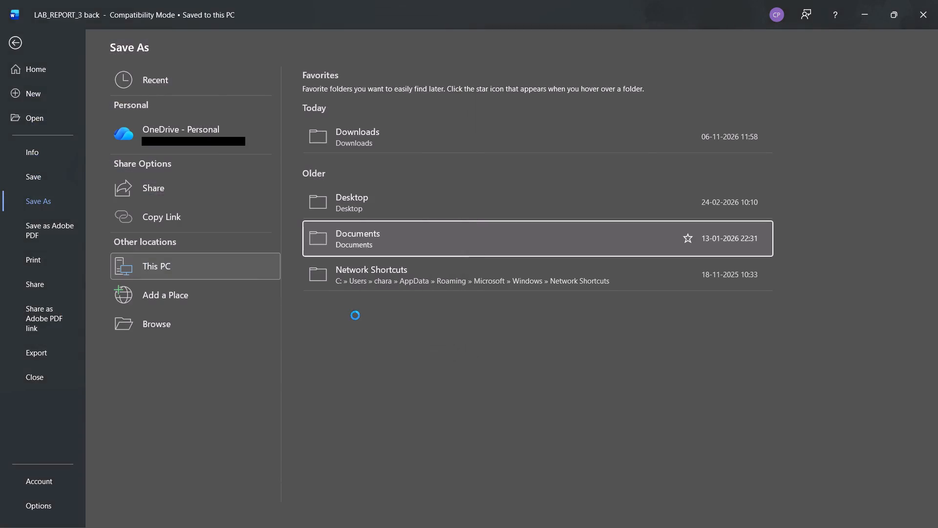
{"action": "left_click", "coordinate": [657, 392]}
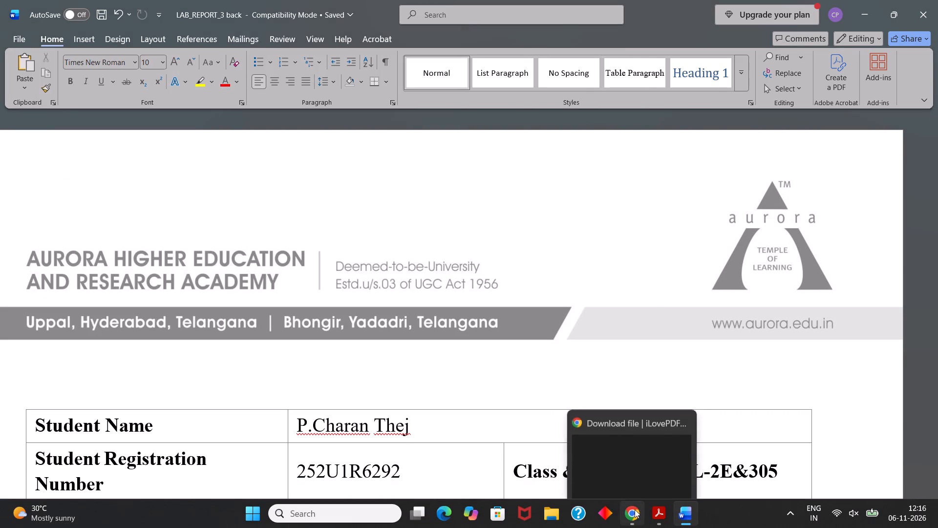
Switch to Chrome and open the Backend Development Fundamentals assessments on the Aurora University site.
{"action": "left_click", "coordinate": [631, 458]}
{"action": "left_click", "coordinate": [382, 0]}
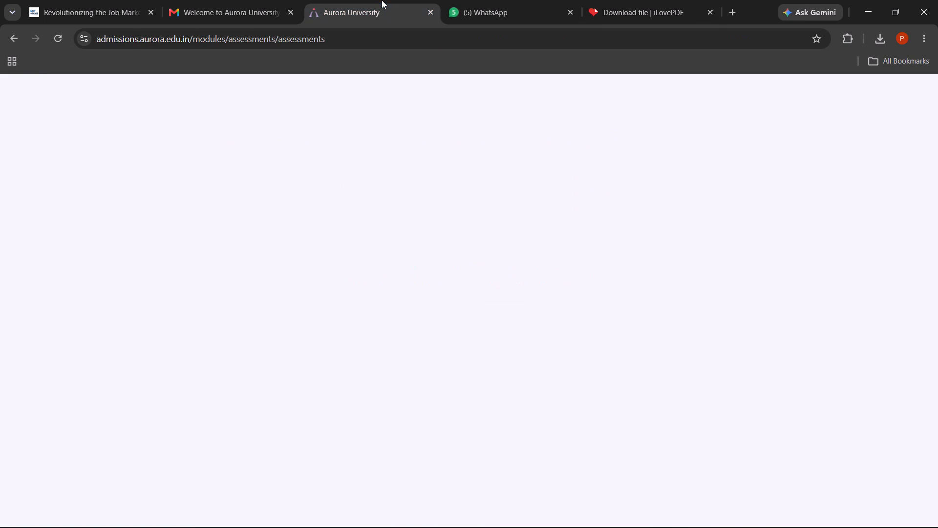
{"action": "left_click", "coordinate": [503, 391]}
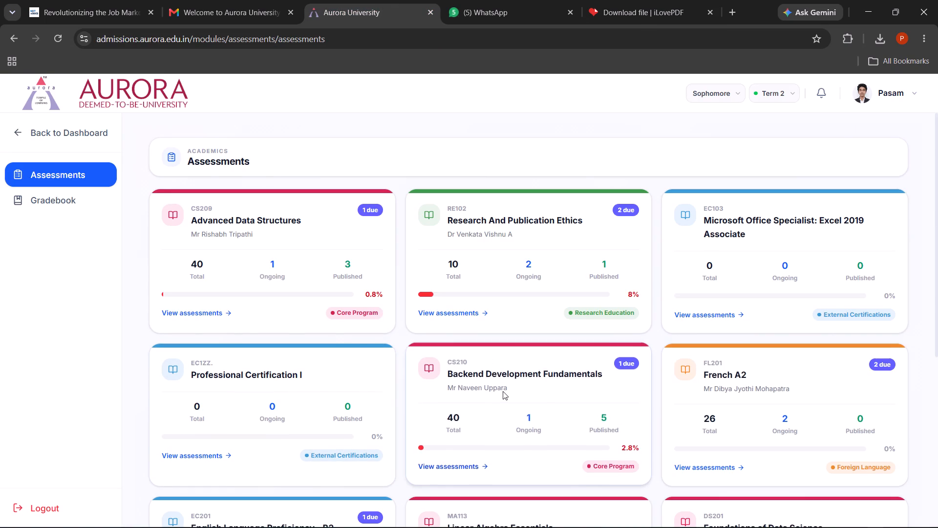
{"action": "scroll", "coordinate": [620, 376], "scroll_direction": "down", "scroll_amount": 3}
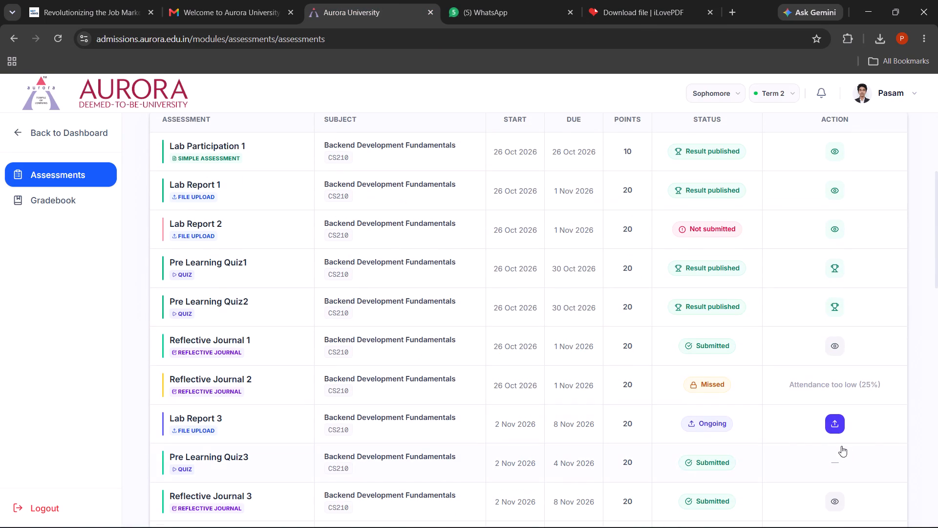
Upload LABREPORT backend-3.pdf from the Documents folder as the submission for the Lab Report 3 assessment.
{"action": "left_click", "coordinate": [827, 421]}
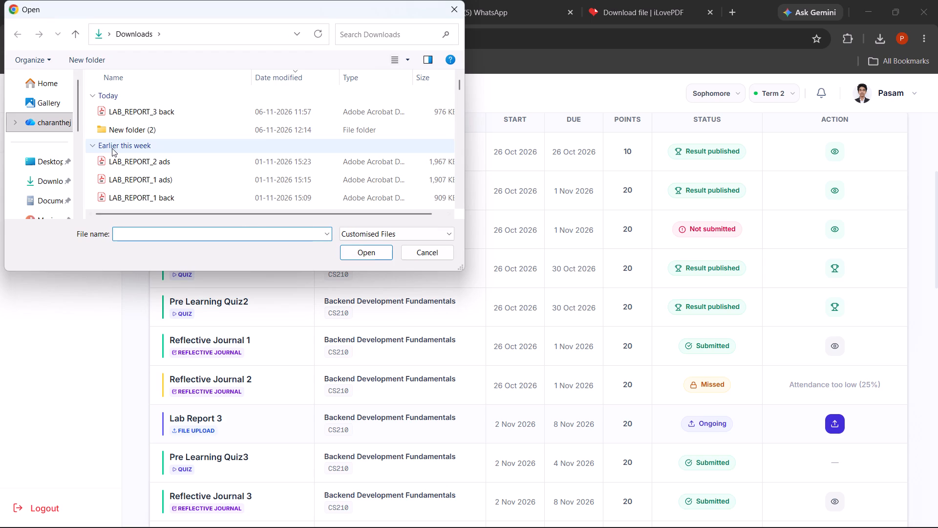
{"action": "left_click", "coordinate": [60, 202]}
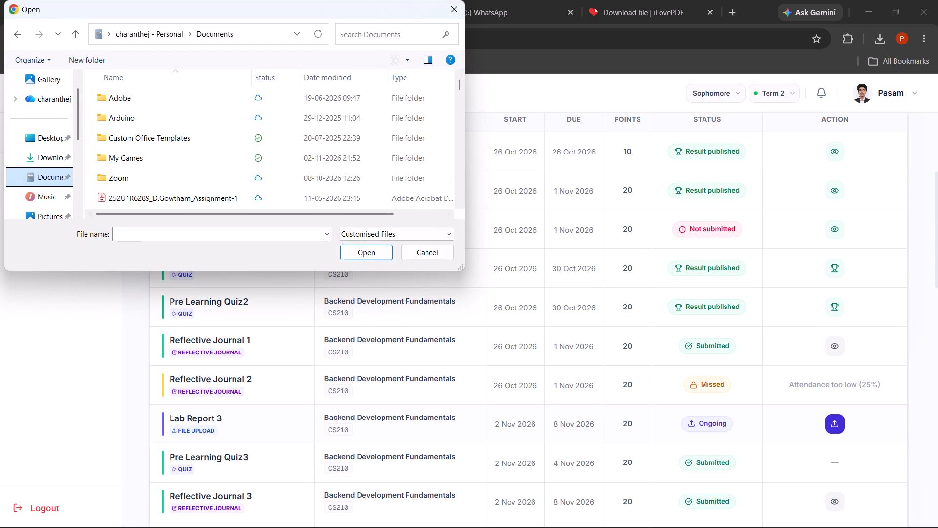
{"action": "left_click", "coordinate": [149, 235]}
{"action": "key", "text": "l"}
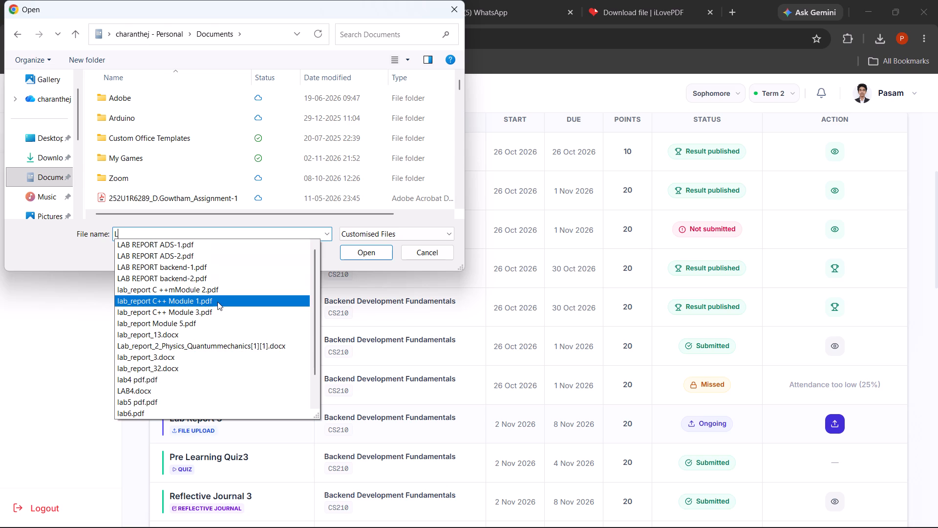
{"action": "key", "text": "a"}
{"action": "key", "text": "b"}
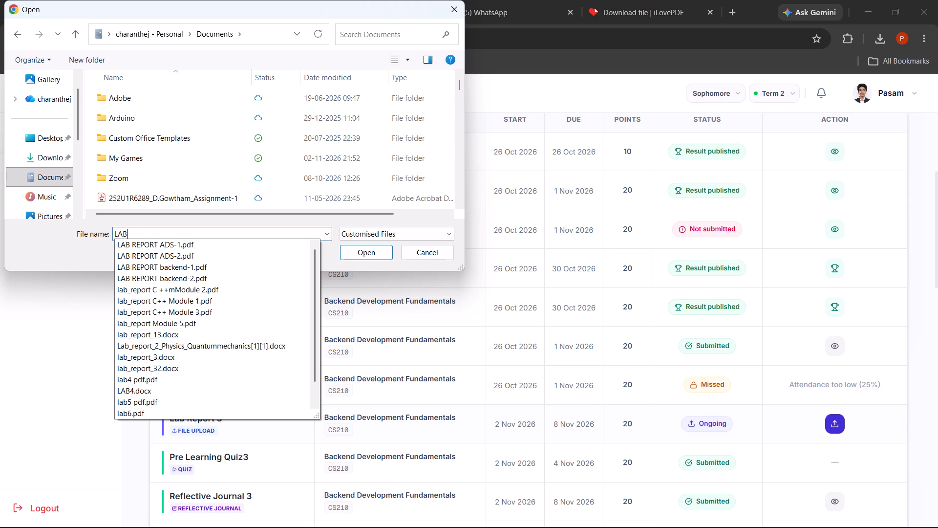
{"action": "key", "text": "space"}
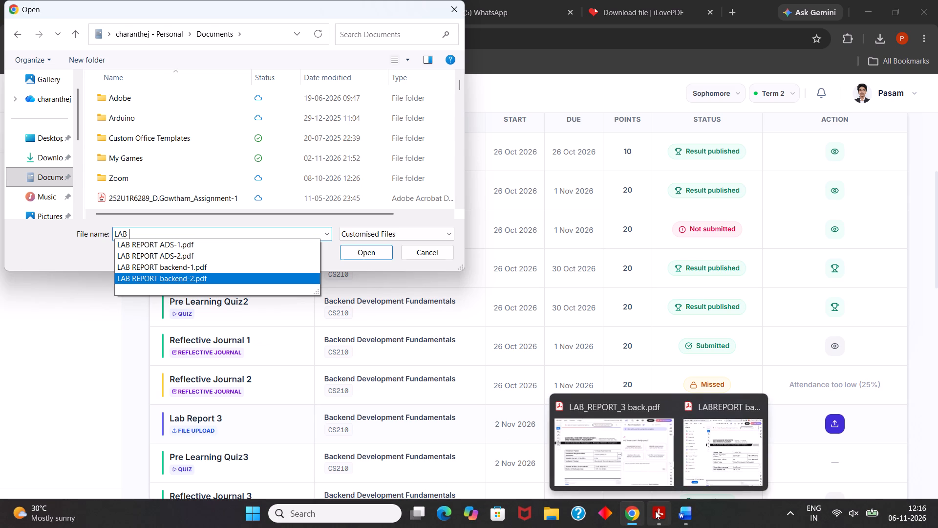
{"action": "key", "text": "BackSpace"}
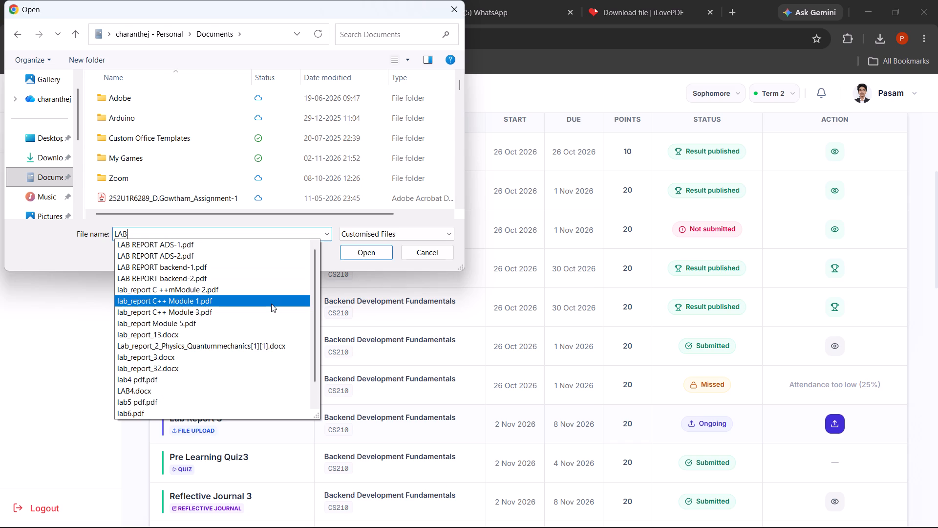
{"action": "key", "text": "r"}
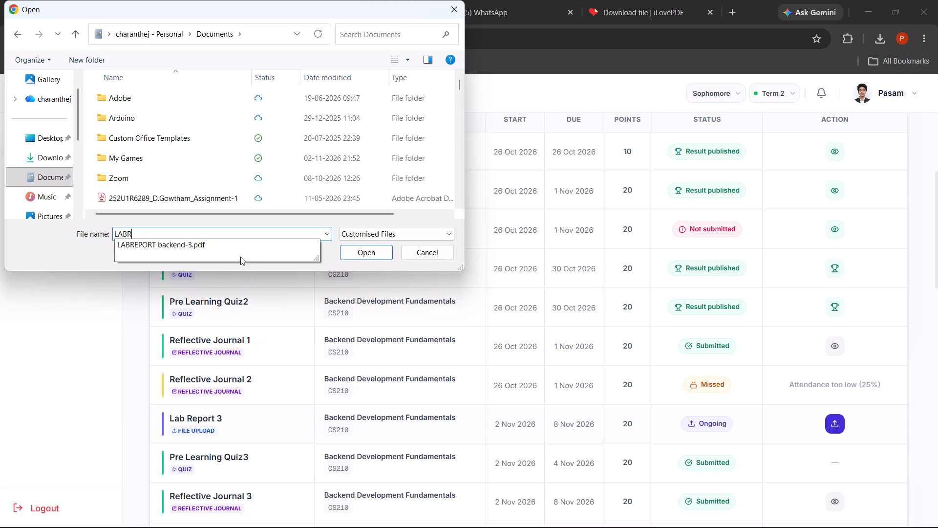
{"action": "left_click", "coordinate": [237, 231]}
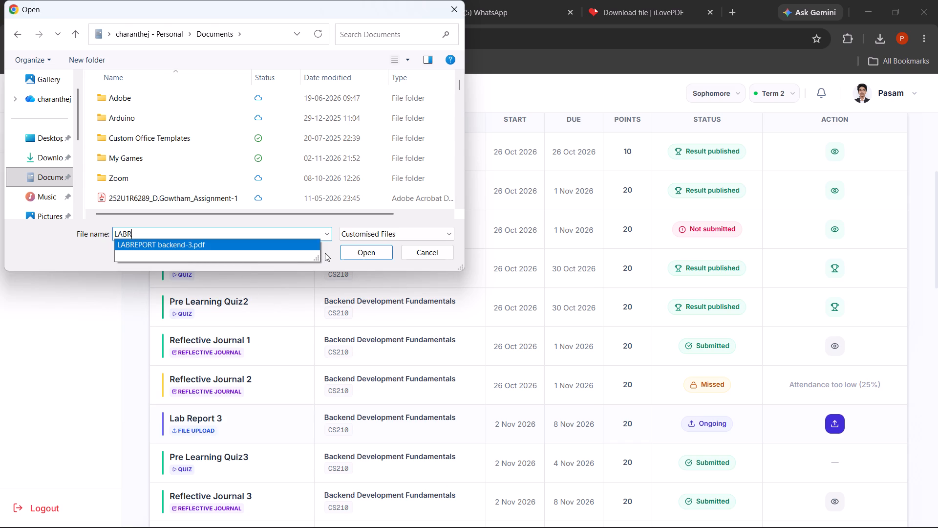
{"action": "left_click", "coordinate": [299, 241]}
{"action": "left_click", "coordinate": [357, 248]}
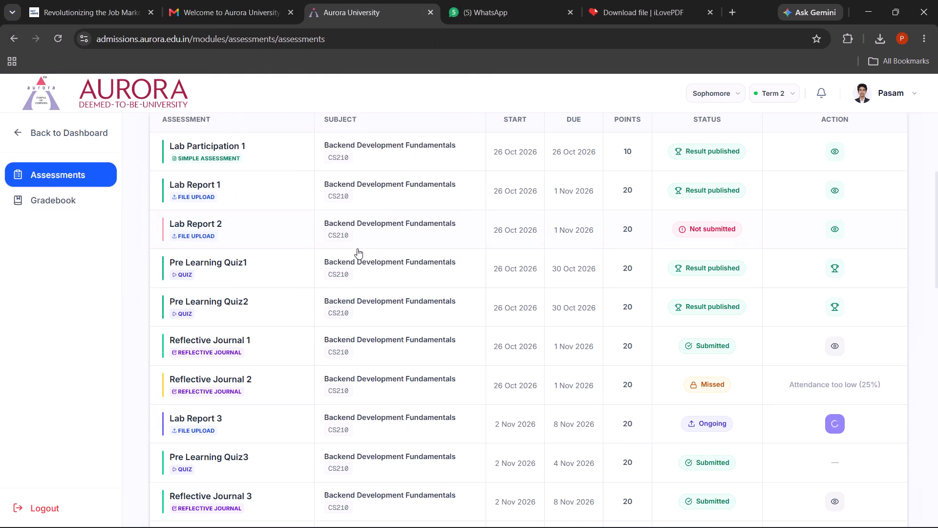
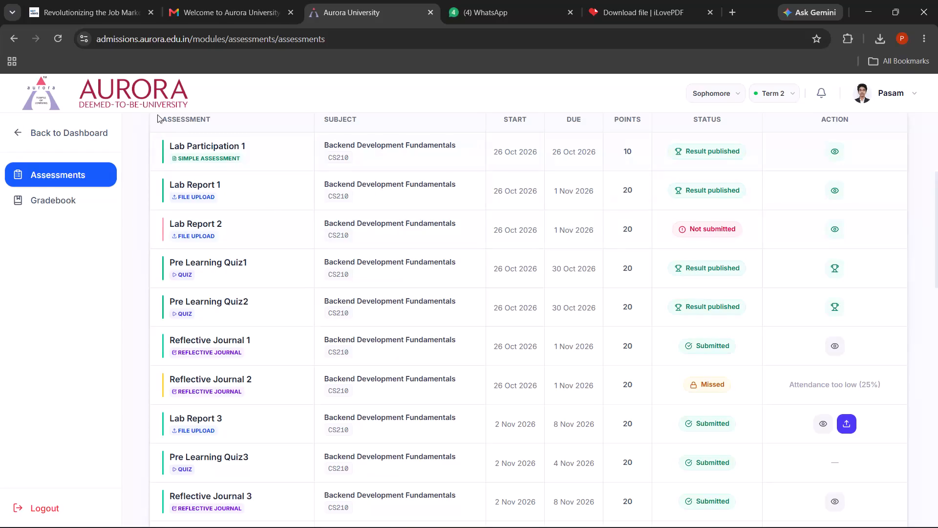
Return to the assessments overview of all courses and review the course cards for assessments that are still due.
{"action": "left_click", "coordinate": [88, 140]}
{"action": "left_click", "coordinate": [88, 140]}
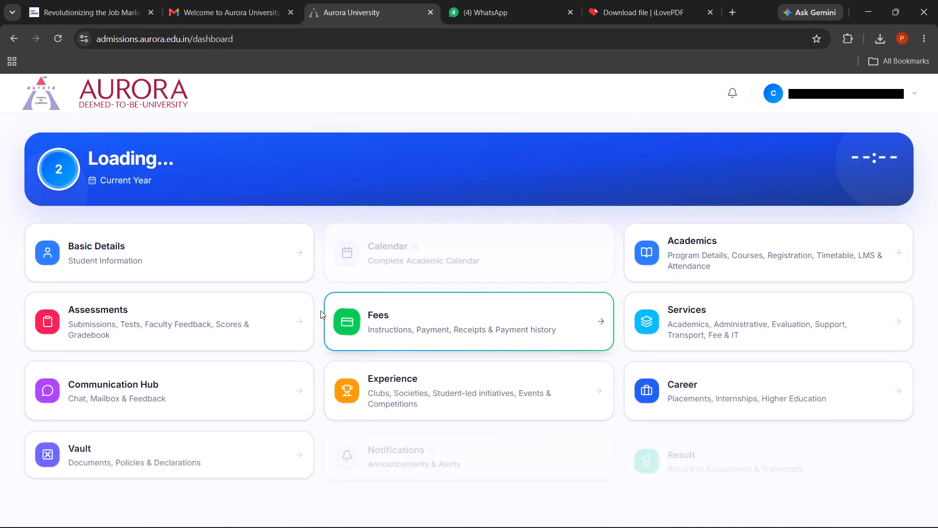
{"action": "left_click", "coordinate": [290, 313]}
{"action": "left_click", "coordinate": [280, 334]}
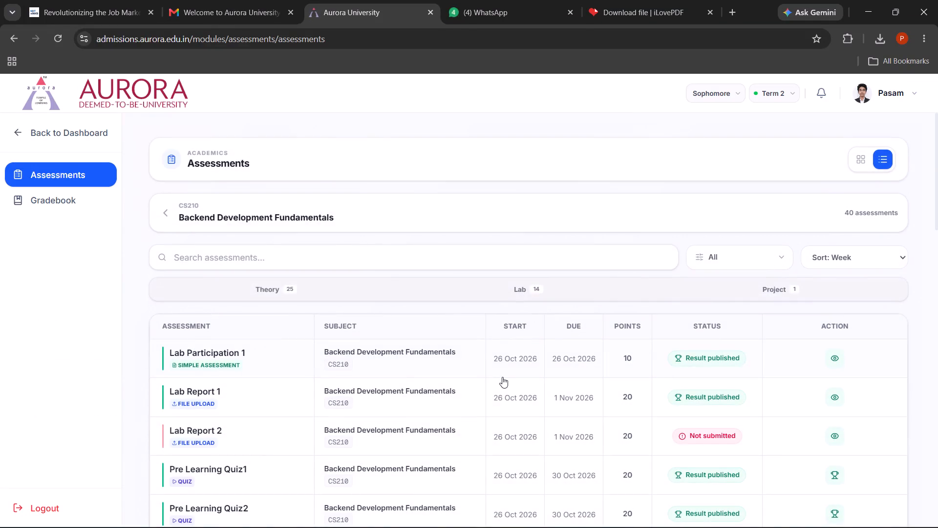
{"action": "left_click", "coordinate": [166, 211]}
{"action": "scroll", "coordinate": [372, 322], "scroll_direction": "down", "scroll_amount": 2}
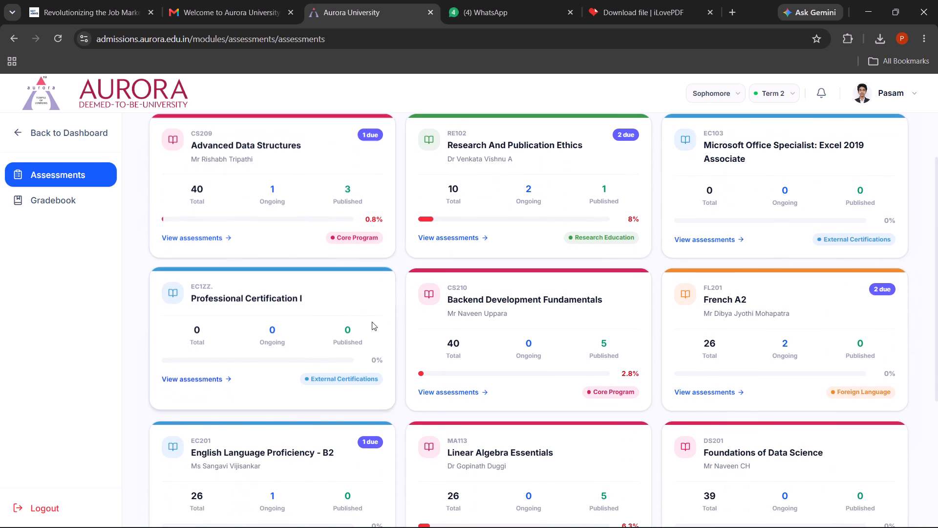
{"action": "scroll", "coordinate": [372, 322], "scroll_direction": "down", "scroll_amount": 2}
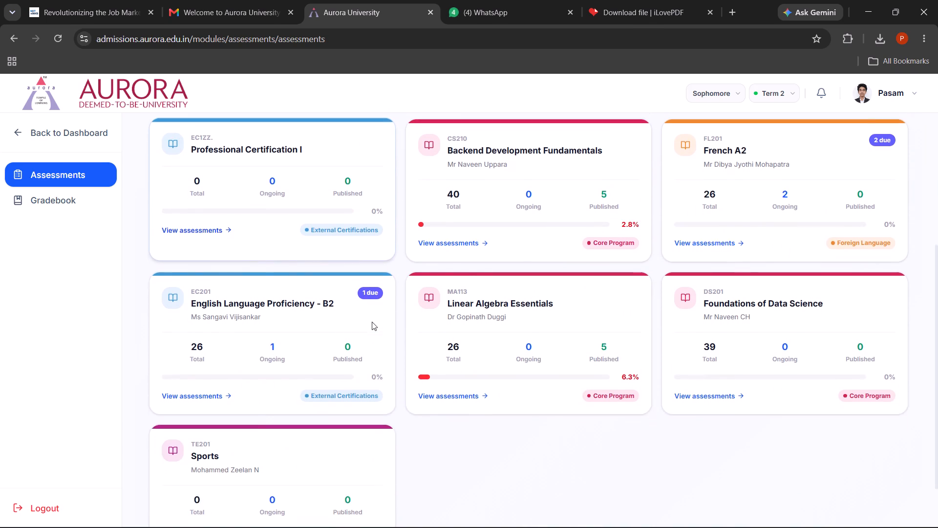
{"action": "scroll", "coordinate": [372, 322], "scroll_direction": "up", "scroll_amount": 3}
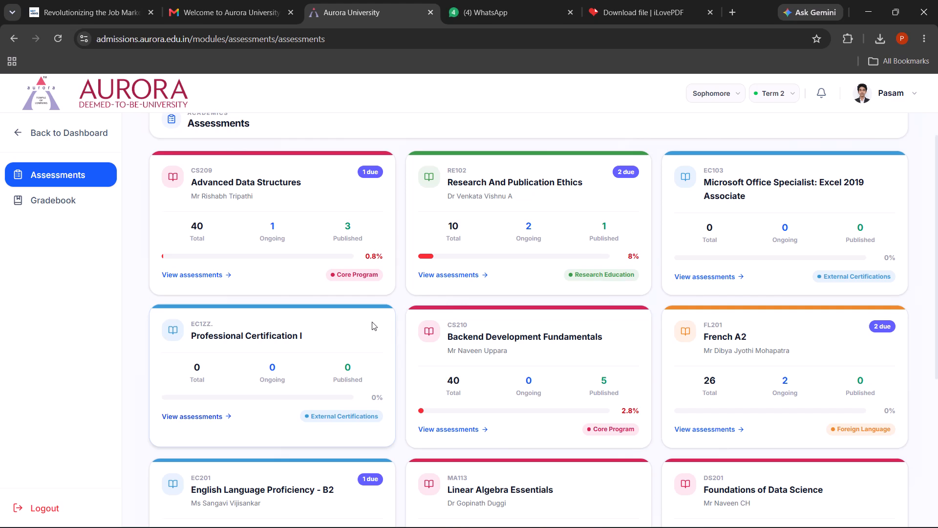
{"action": "scroll", "coordinate": [372, 322], "scroll_direction": "down", "scroll_amount": 2}
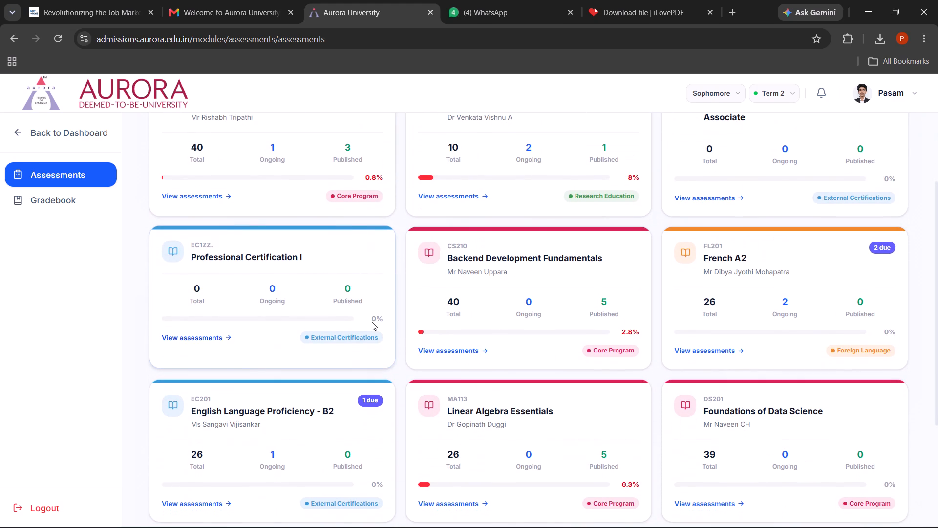